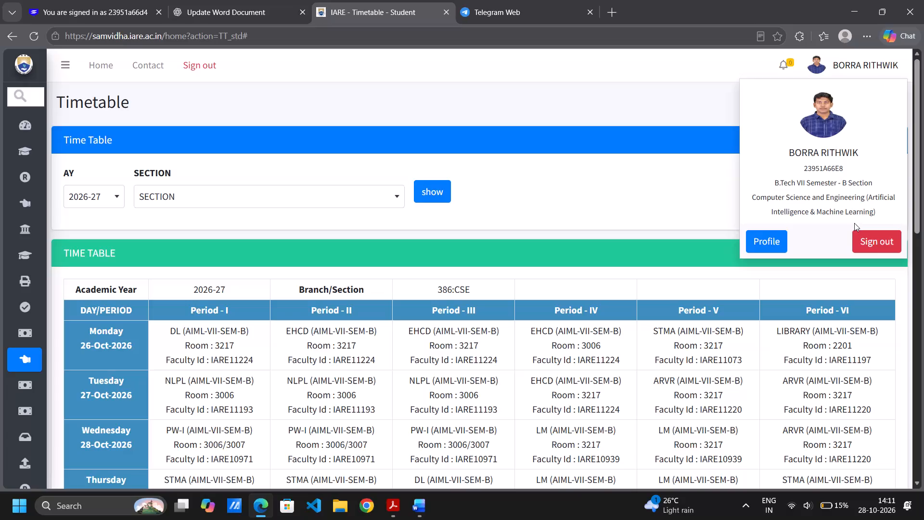
Sign out of the current student account and sign in to the other student account with the prefilled credentials.
{"action": "left_click", "coordinate": [867, 237]}
{"action": "left_click", "coordinate": [357, 308]}
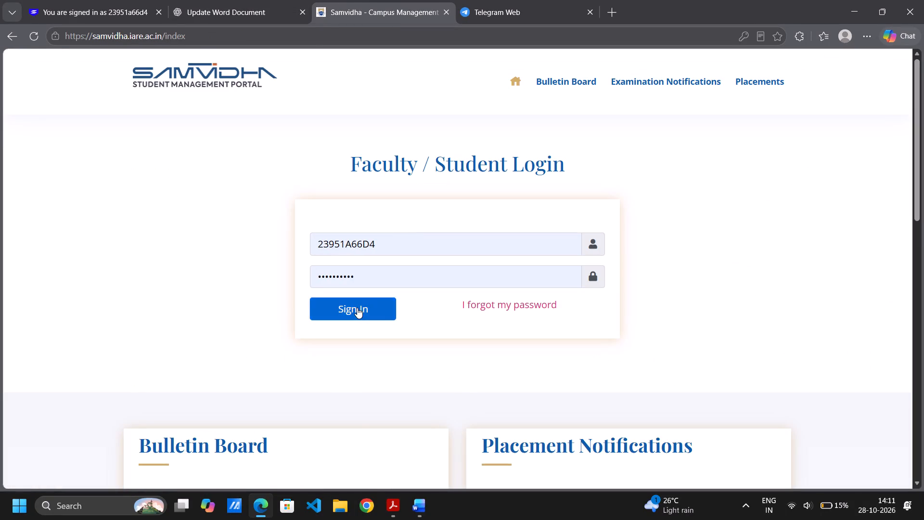
Open the AAT-II upload page and get the assignment question for ACAD40 Language Modeling.
{"action": "scroll", "coordinate": [0, 334], "scroll_direction": "down", "scroll_amount": 16}
{"action": "left_click", "coordinate": [106, 433]}
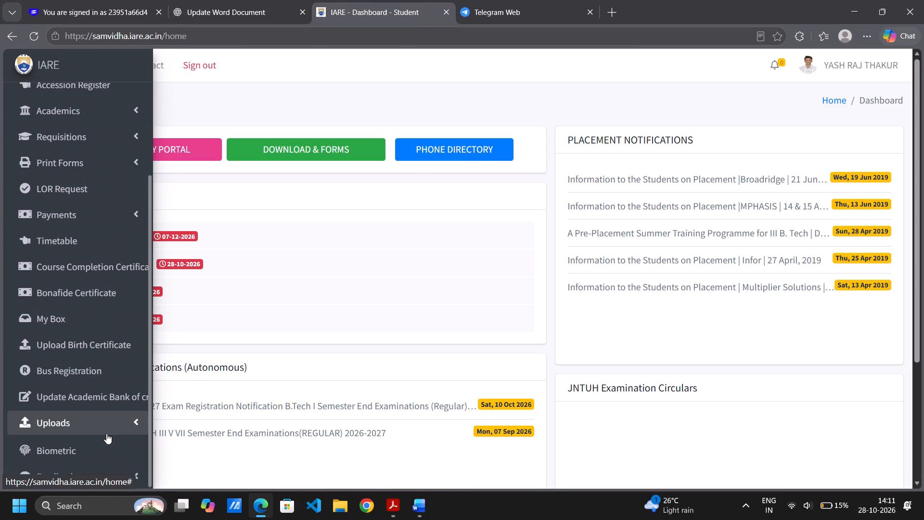
{"action": "scroll", "coordinate": [106, 433], "scroll_direction": "down", "scroll_amount": 5}
{"action": "left_click", "coordinate": [106, 372]}
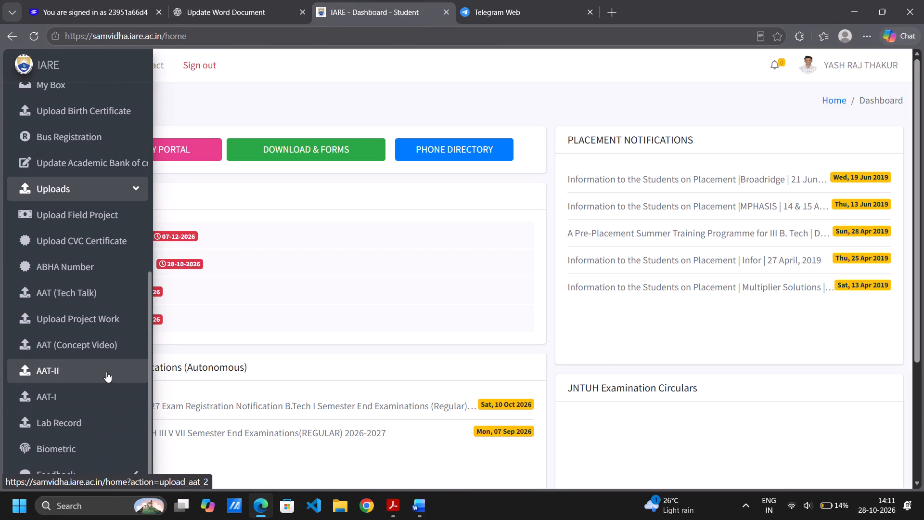
{"action": "left_click", "coordinate": [735, 221]}
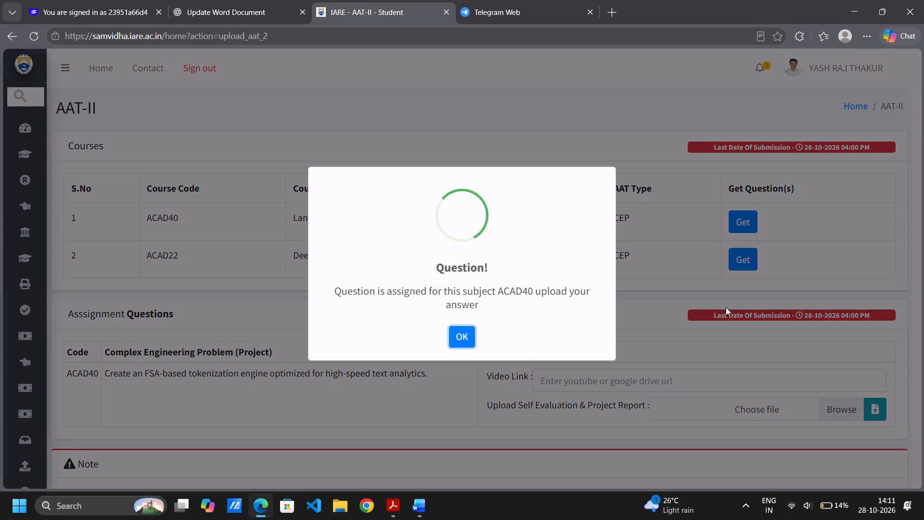
{"action": "left_click", "coordinate": [726, 307]}
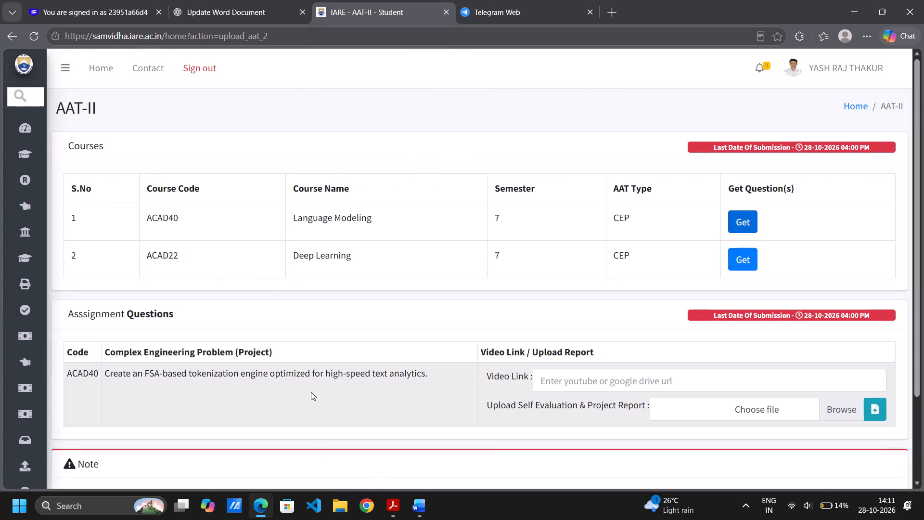
Switch to File Explorer and open the others folder inside the Desktop's iare folder.
{"action": "left_click", "coordinate": [334, 515]}
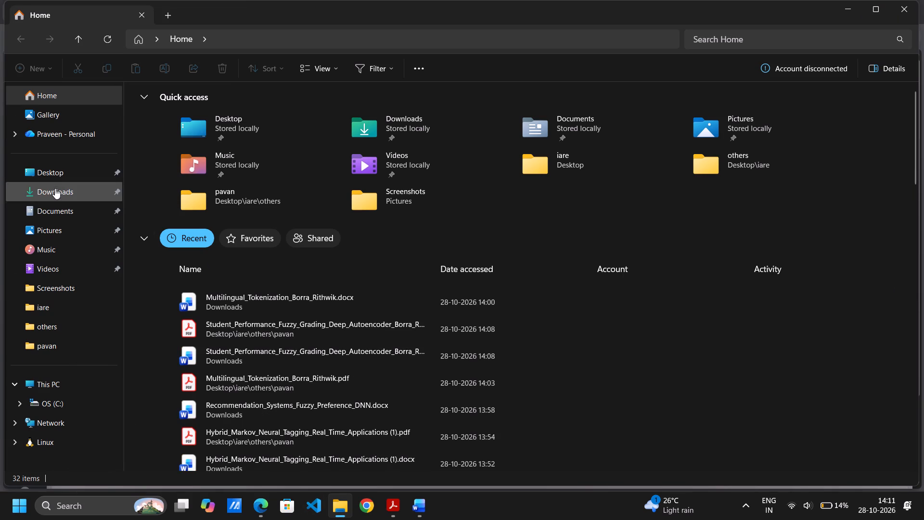
{"action": "left_click", "coordinate": [55, 190]}
{"action": "left_click", "coordinate": [77, 177]}
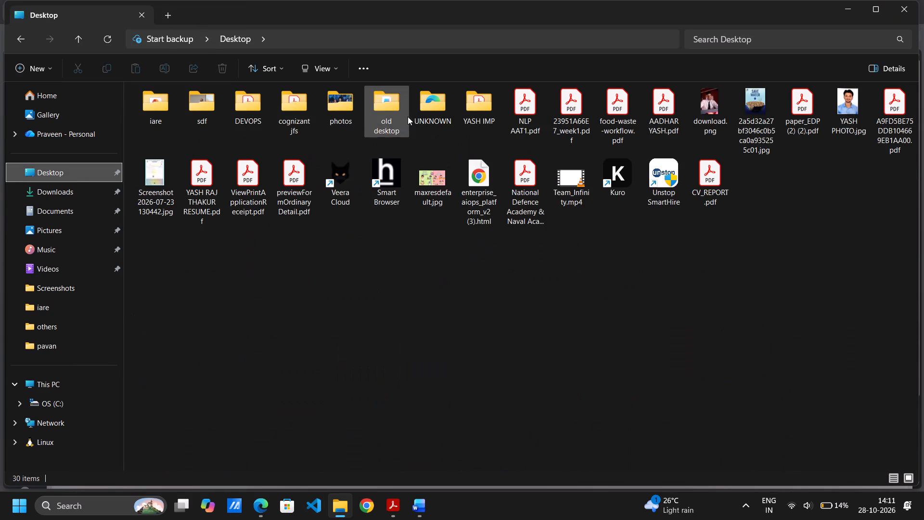
{"action": "double_click", "coordinate": [168, 109]}
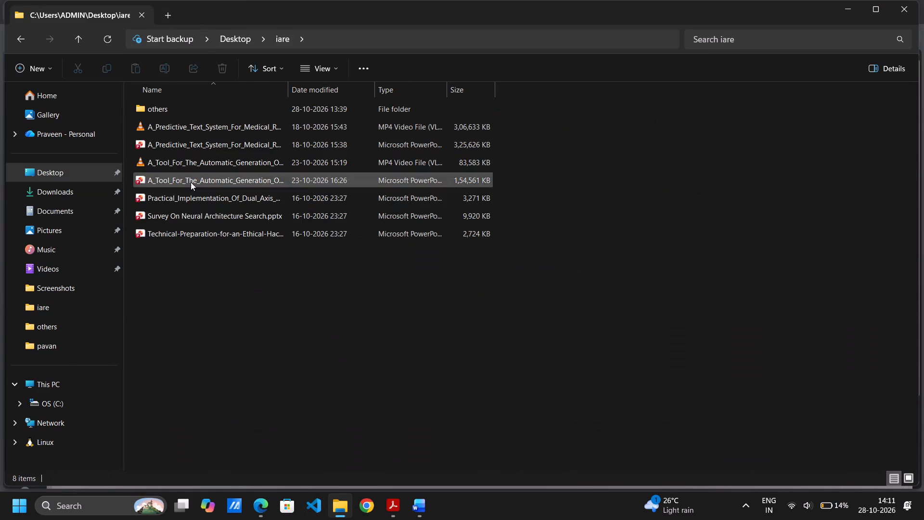
{"action": "double_click", "coordinate": [191, 111]}
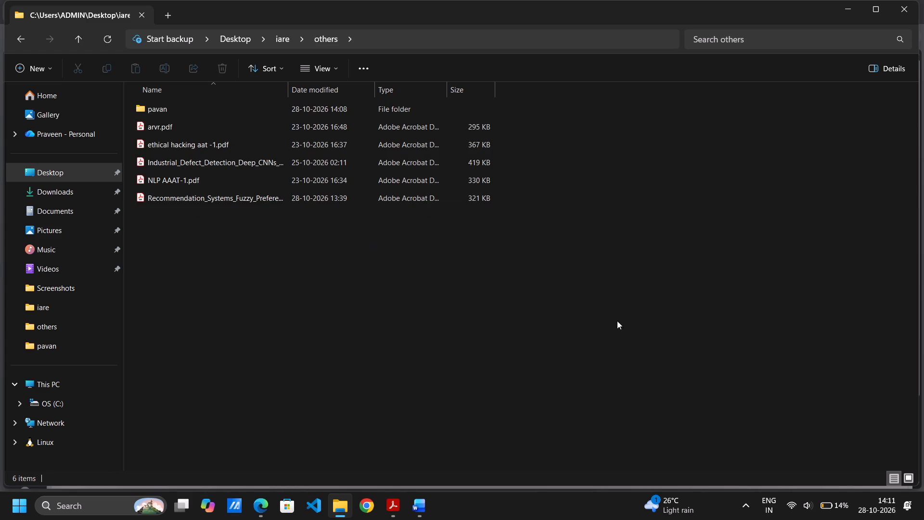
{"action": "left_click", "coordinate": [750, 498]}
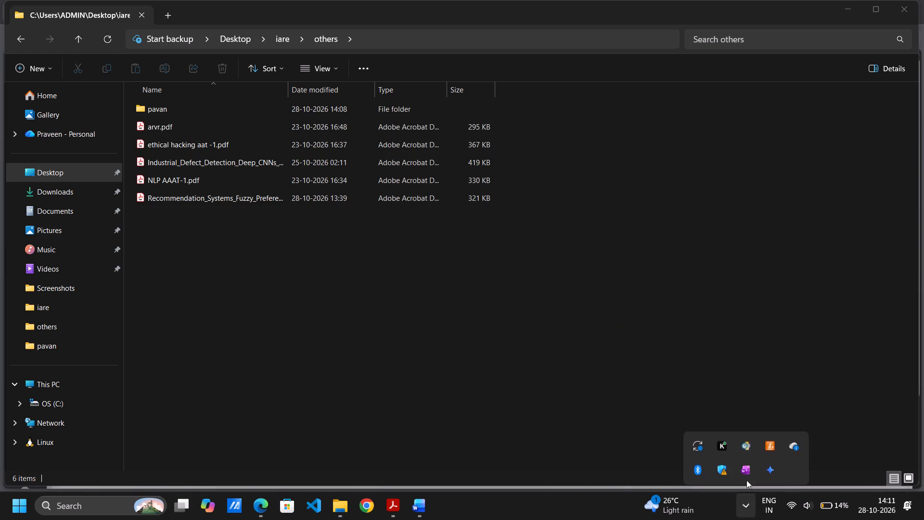
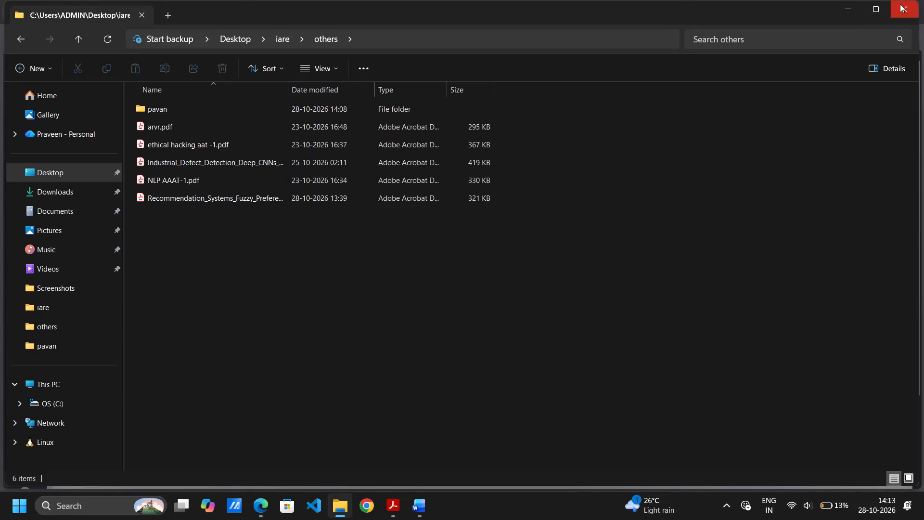
Close the others folder window and open the Downloads folder in a new File Explorer window.
{"action": "left_click", "coordinate": [903, 6]}
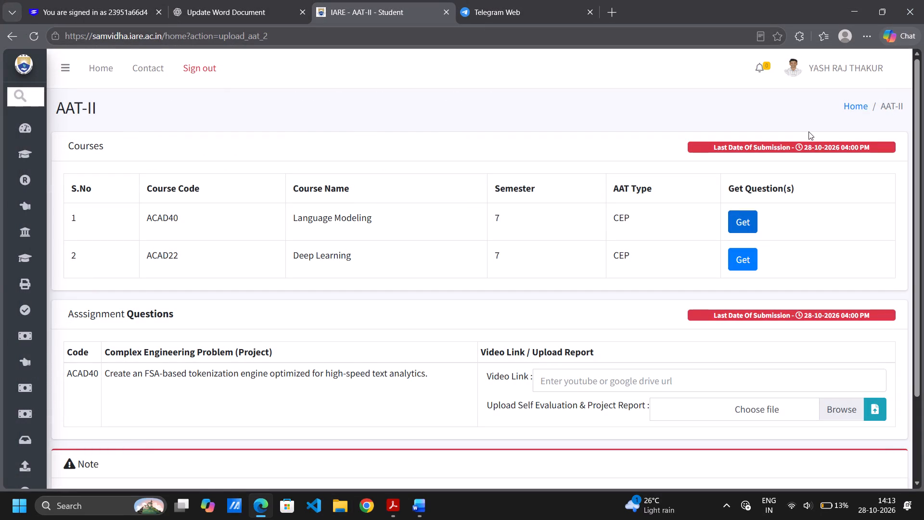
{"action": "left_click", "coordinate": [340, 511]}
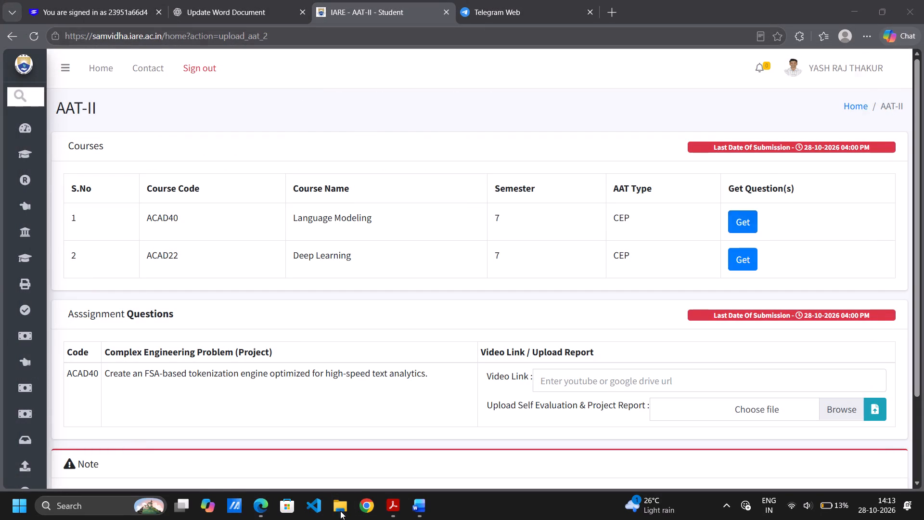
{"action": "left_click", "coordinate": [89, 186]}
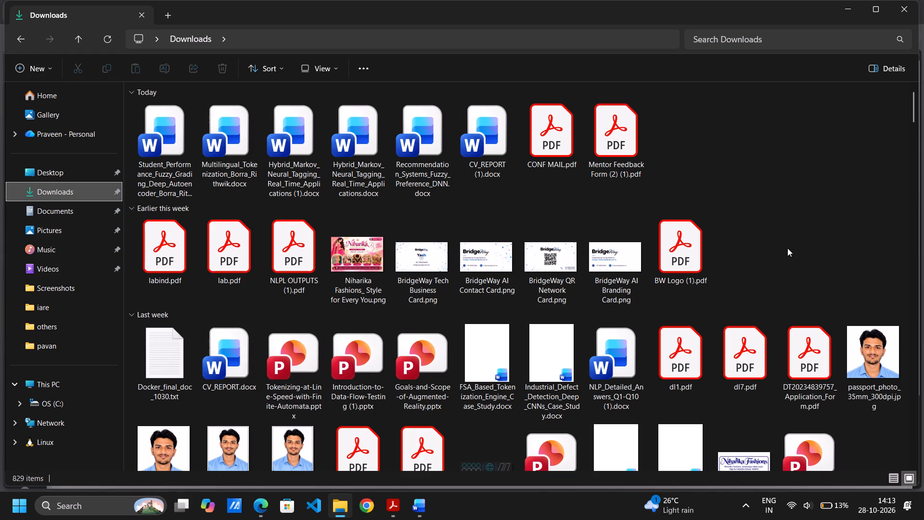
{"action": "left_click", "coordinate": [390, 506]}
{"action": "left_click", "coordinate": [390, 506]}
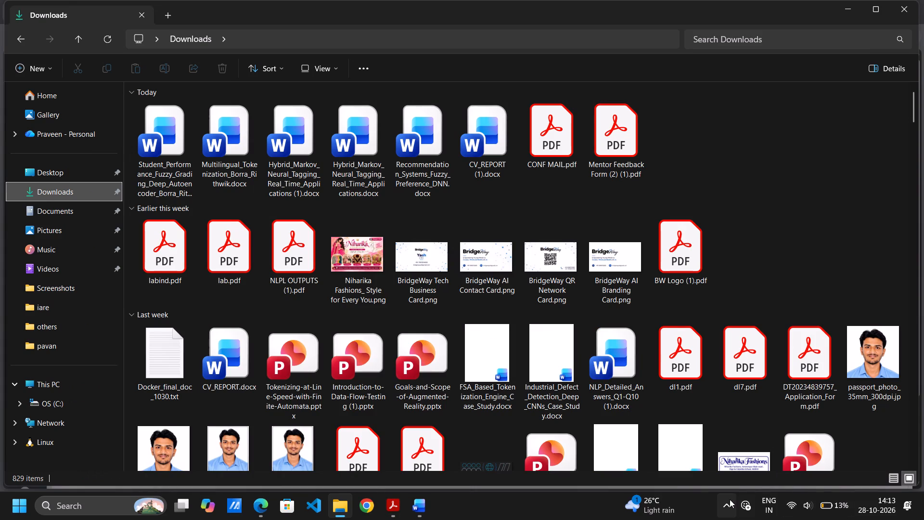
Show the hidden system tray icons.
{"action": "left_click", "coordinate": [728, 499]}
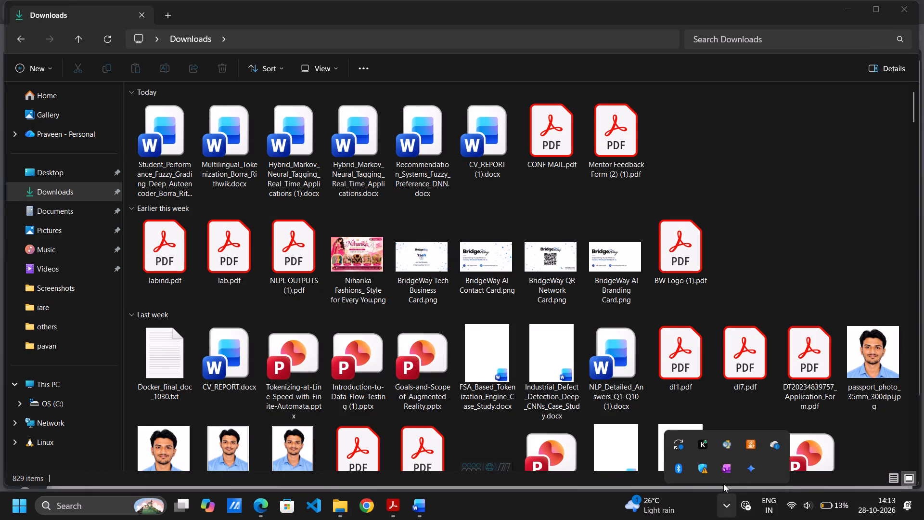
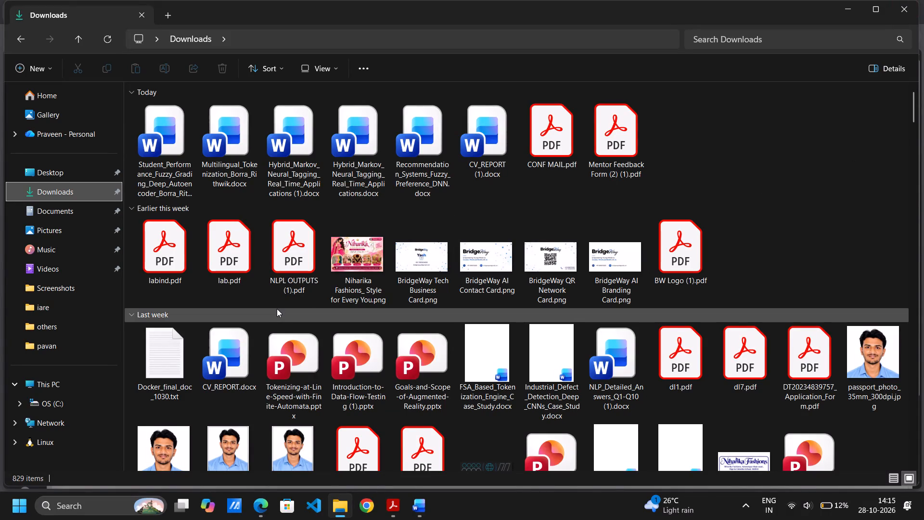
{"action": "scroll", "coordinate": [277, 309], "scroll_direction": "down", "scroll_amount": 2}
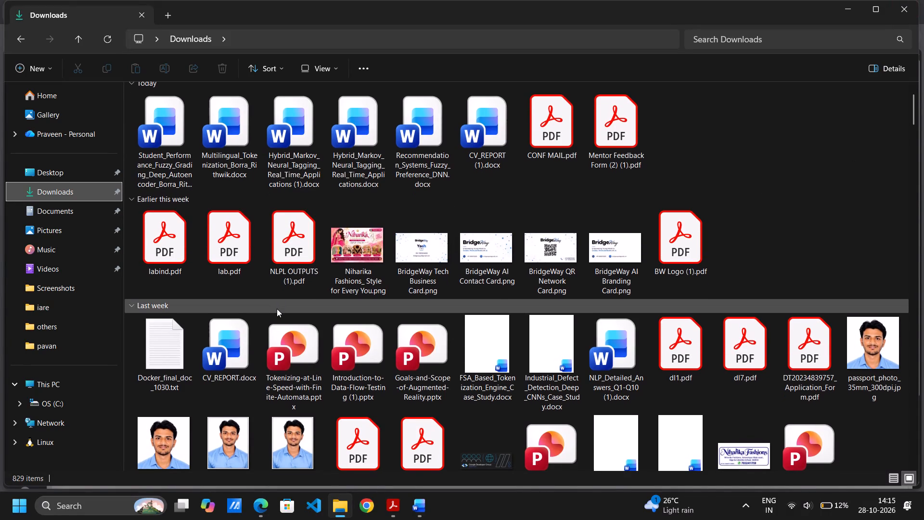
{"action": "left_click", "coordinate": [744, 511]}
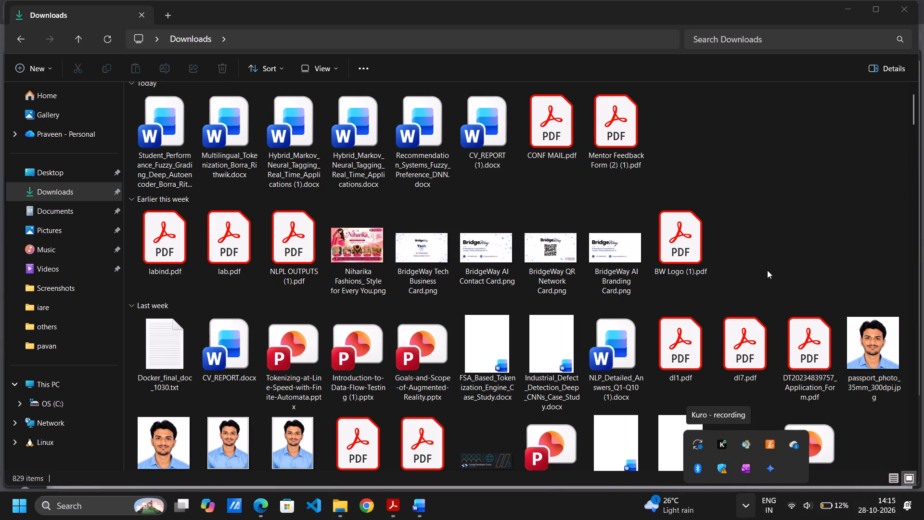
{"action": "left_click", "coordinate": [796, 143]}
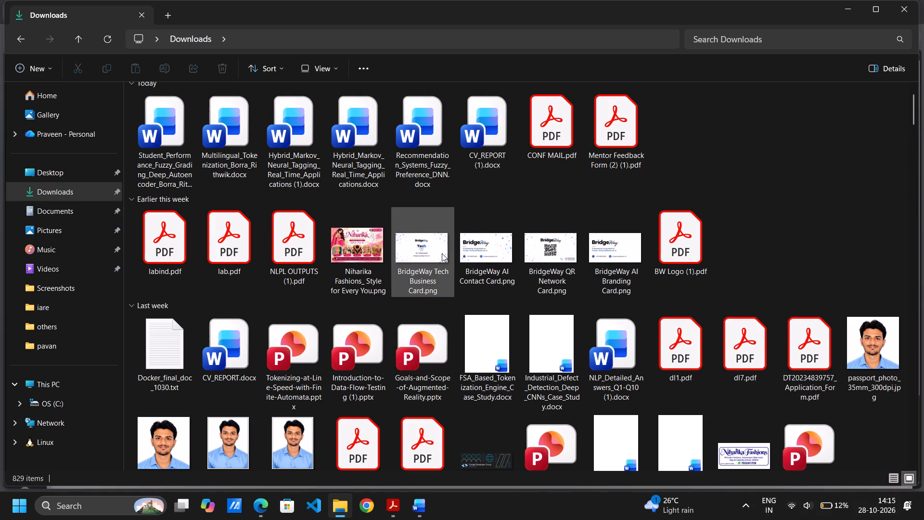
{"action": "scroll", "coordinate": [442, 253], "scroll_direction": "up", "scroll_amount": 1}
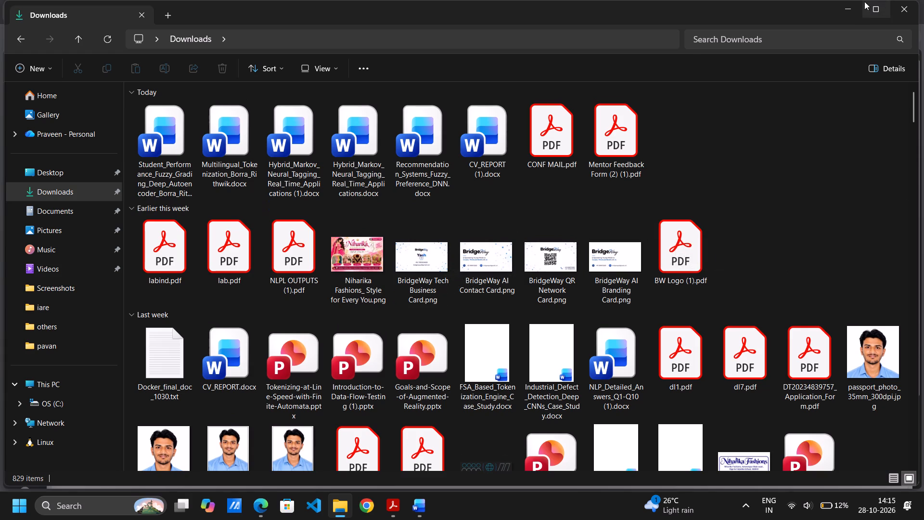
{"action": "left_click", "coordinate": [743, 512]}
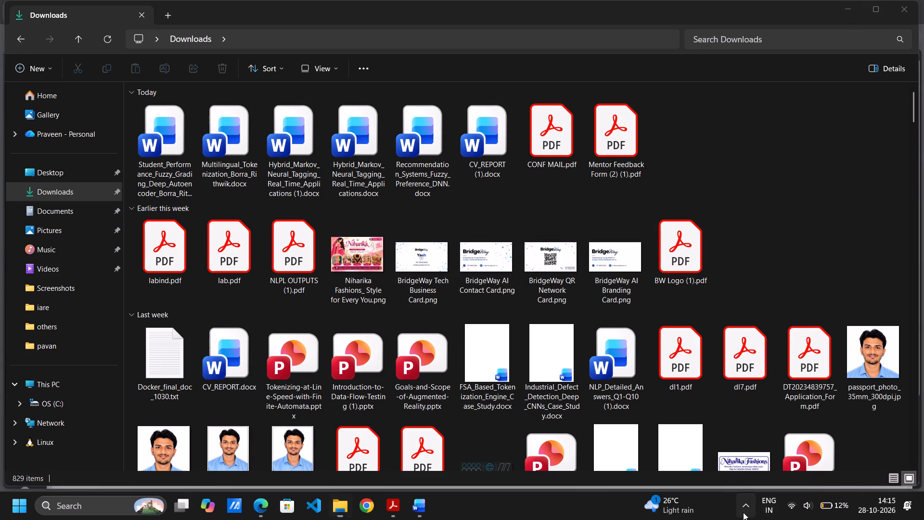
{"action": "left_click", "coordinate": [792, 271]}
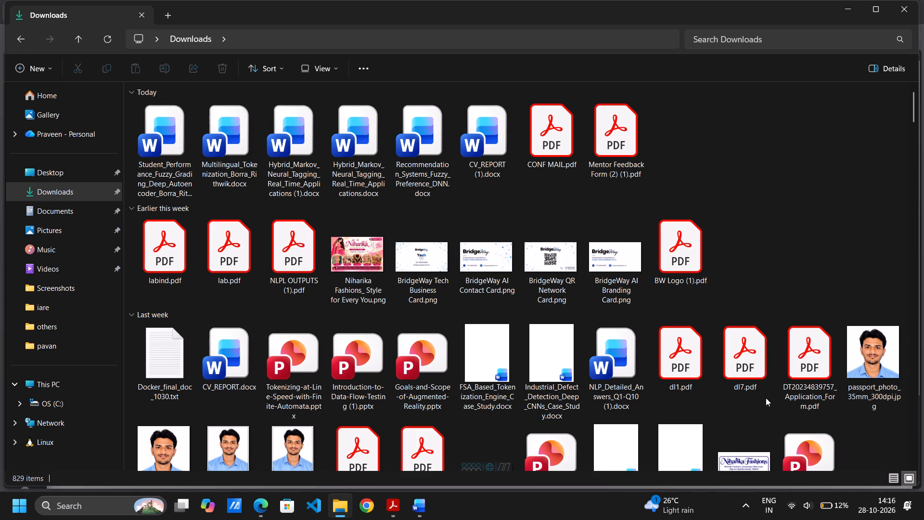
Minimize the Downloads folder window.
{"action": "left_click", "coordinate": [845, 9]}
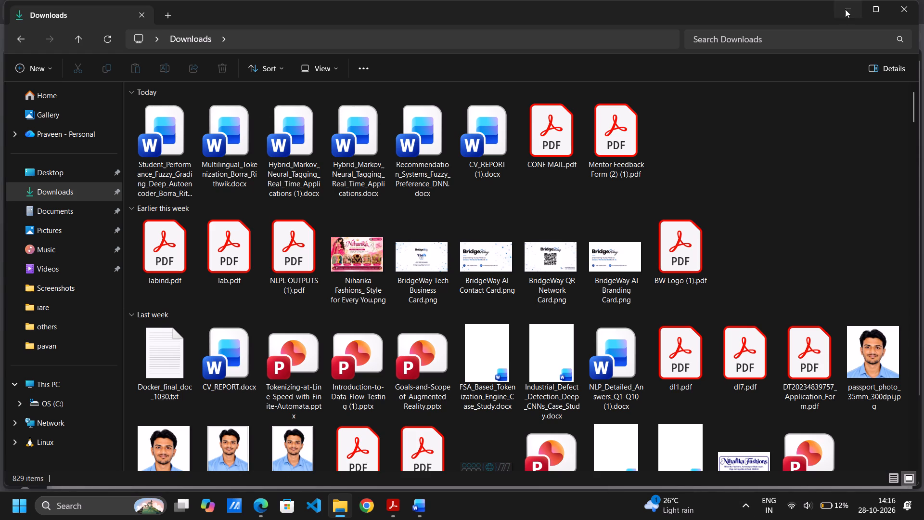
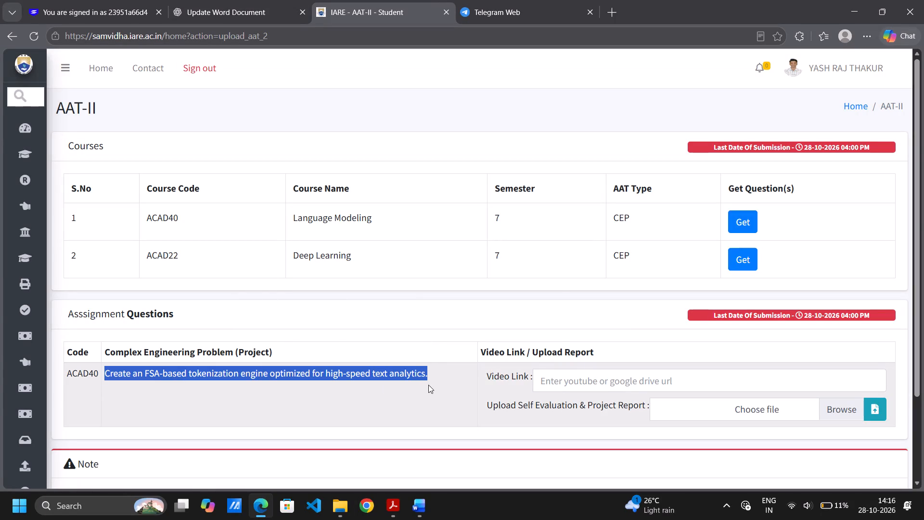
Copy the ACAD40 assignment question about creating an FSA-based tokenization engine optimized for high-speed text analytics.
{"action": "left_click_drag", "start_coordinate": [428, 385], "coordinate": [432, 385]}
{"action": "key", "text": "ctrl+c"}
Open the others folder inside the Desktop's iare folder in File Explorer.
{"action": "left_click", "coordinate": [346, 507]}
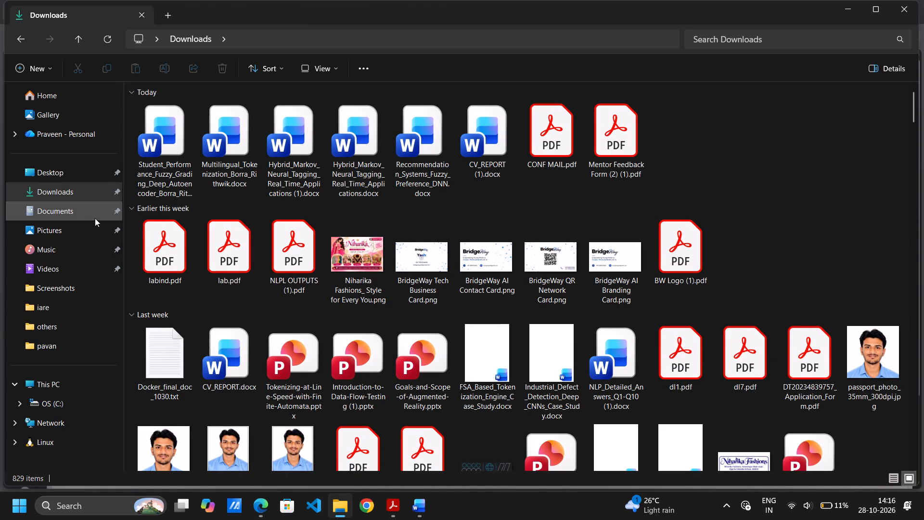
{"action": "left_click", "coordinate": [74, 172]}
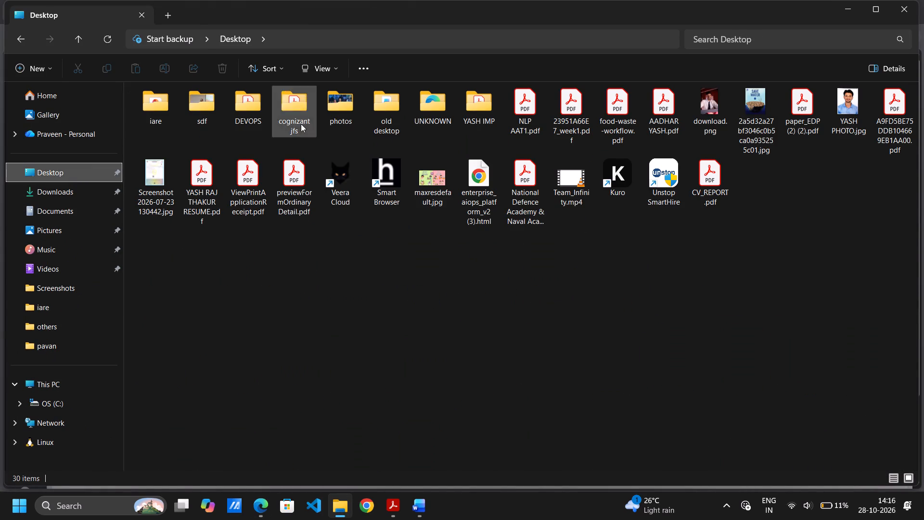
{"action": "double_click", "coordinate": [155, 109]}
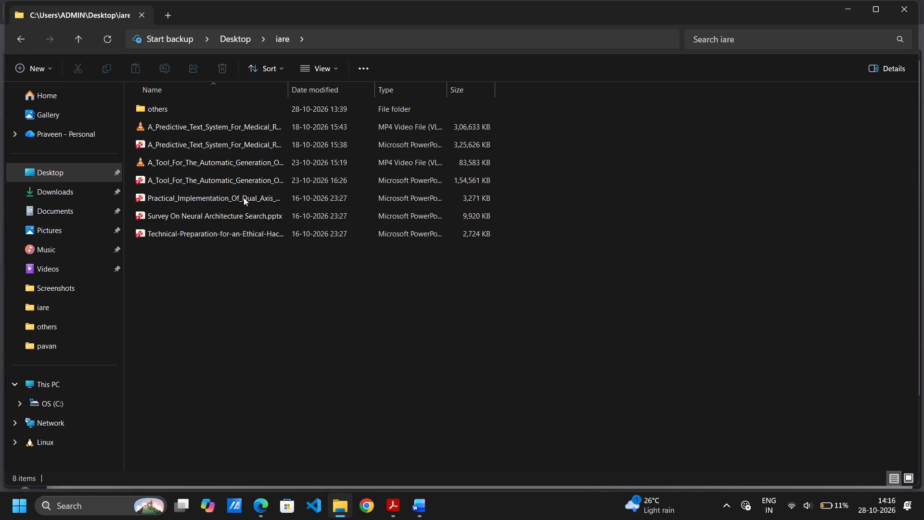
{"action": "double_click", "coordinate": [233, 110]}
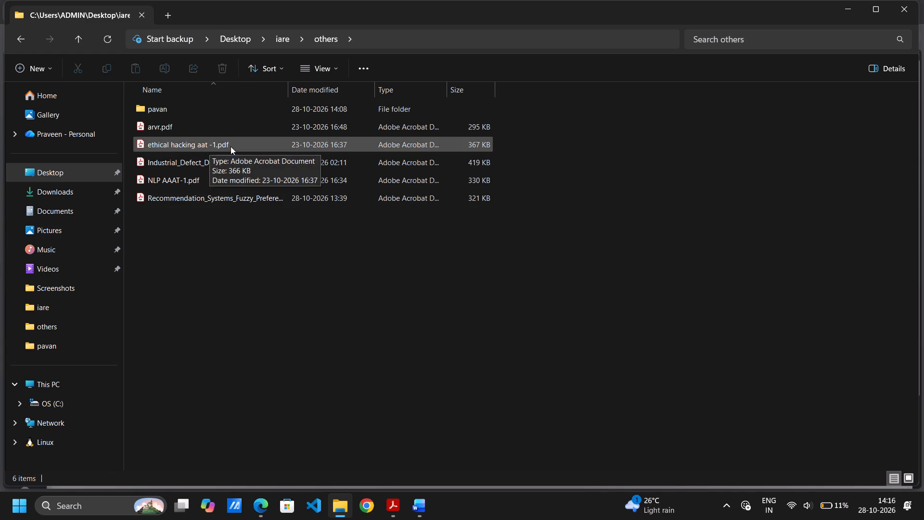
Delete the Recommendation_Systems_Fuzzy_Preference PDF from the others folder.
{"action": "left_click", "coordinate": [486, 246]}
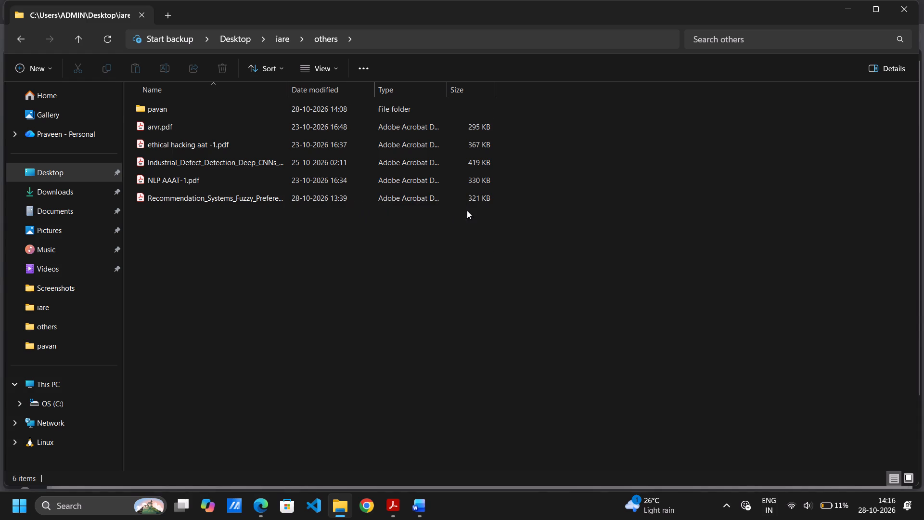
{"action": "left_click_drag", "start_coordinate": [568, 213], "coordinate": [437, 191]}
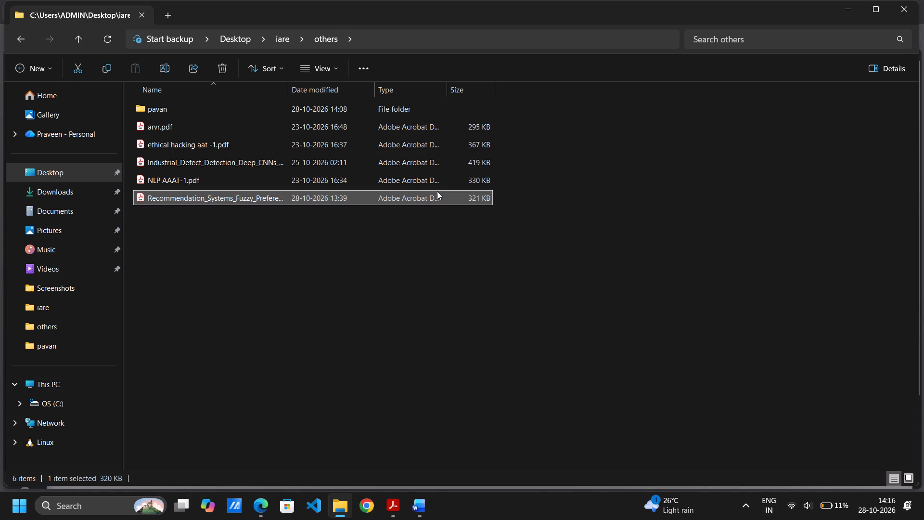
{"action": "key", "text": "Delete"}
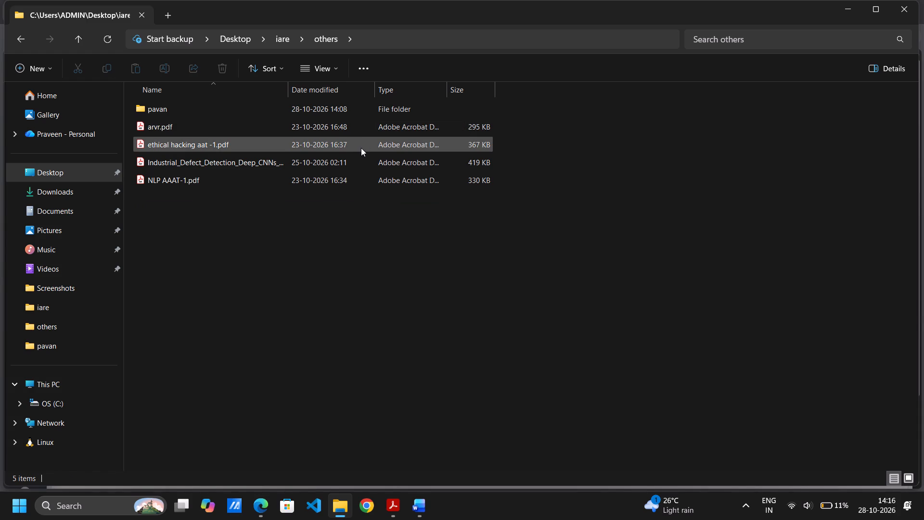
Open the Industrial_Defect_Detection_Deep_CNNs PDF, look over its cover details and case study heading, and close all open PDF documents.
{"action": "left_click", "coordinate": [346, 163]}
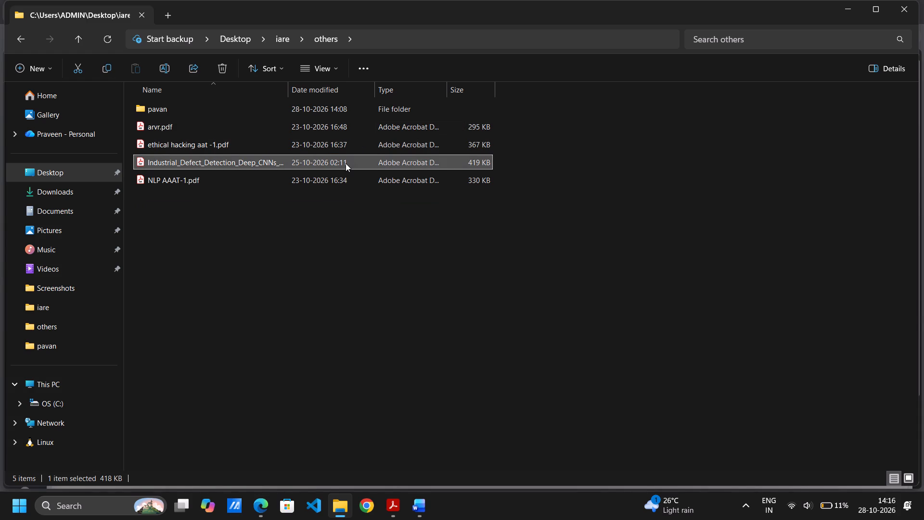
{"action": "double_click", "coordinate": [346, 163]}
{"action": "scroll", "coordinate": [460, 247], "scroll_direction": "down", "scroll_amount": 2}
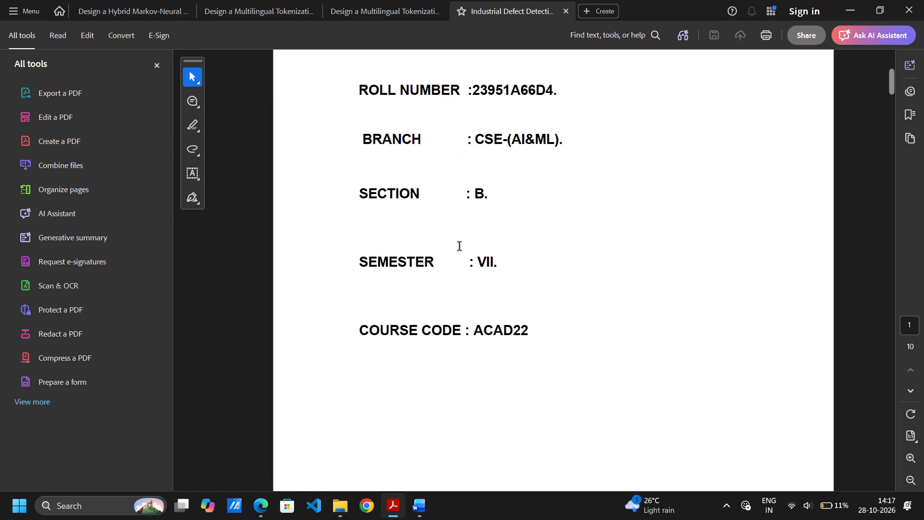
{"action": "scroll", "coordinate": [460, 247], "scroll_direction": "down", "scroll_amount": 8}
{"action": "scroll", "coordinate": [460, 247], "scroll_direction": "up", "scroll_amount": 7}
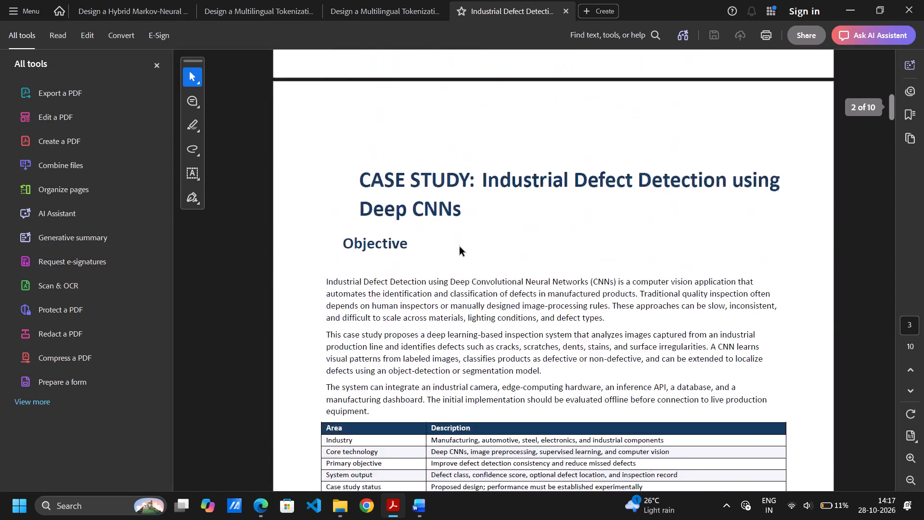
{"action": "left_click", "coordinate": [923, 0]}
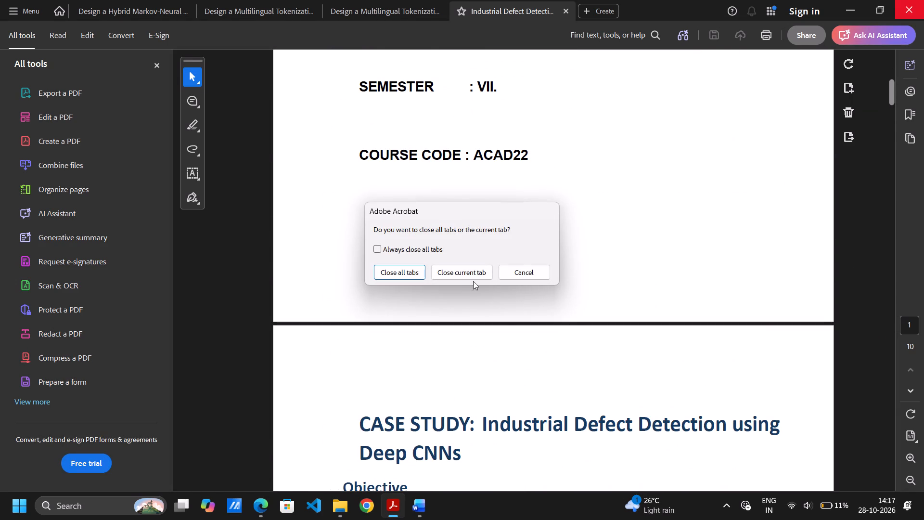
{"action": "left_click", "coordinate": [408, 269]}
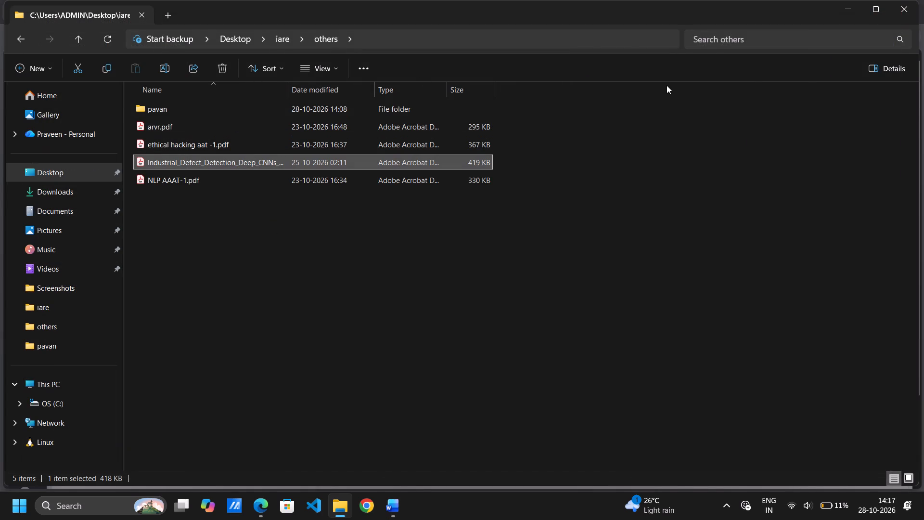
Go back up to the iare folder and close the File Explorer window.
{"action": "left_click", "coordinate": [290, 40]}
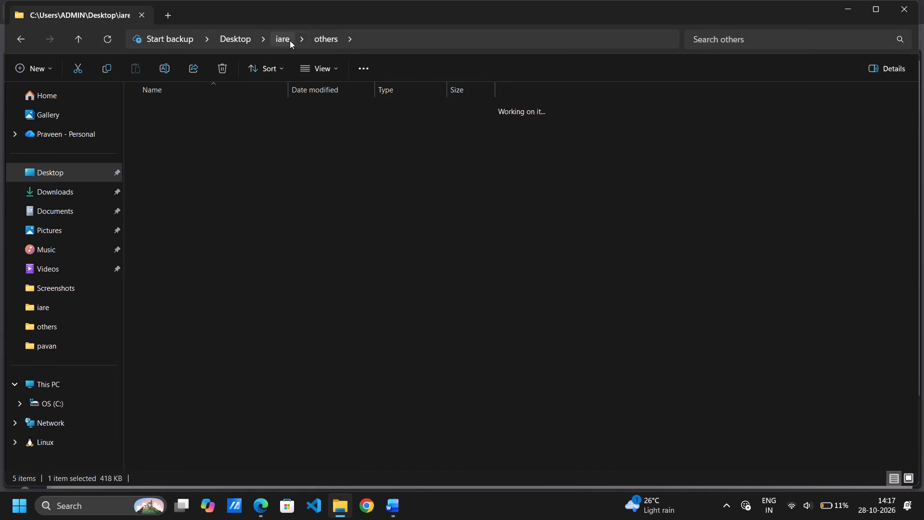
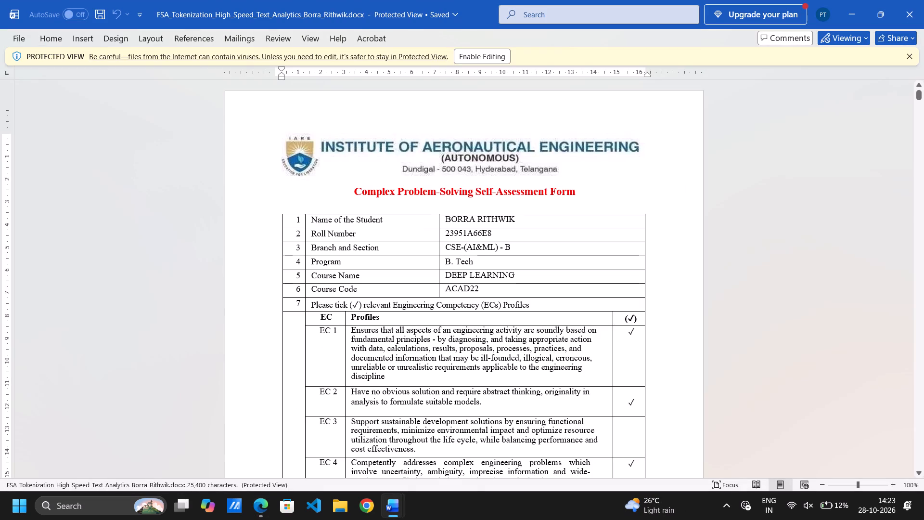
{"action": "left_click", "coordinate": [475, 52]}
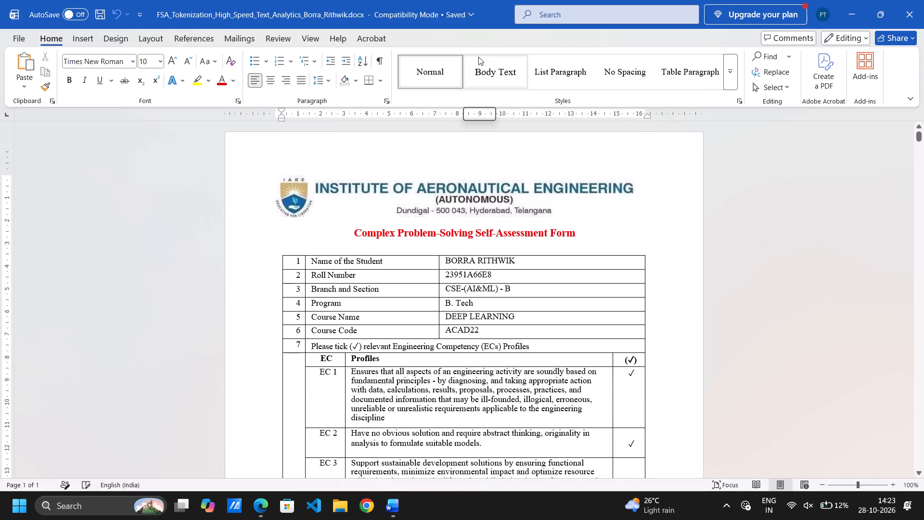
Replace the name of the student in the self-assessment form with the student's own name.
{"action": "left_click", "coordinate": [525, 261]}
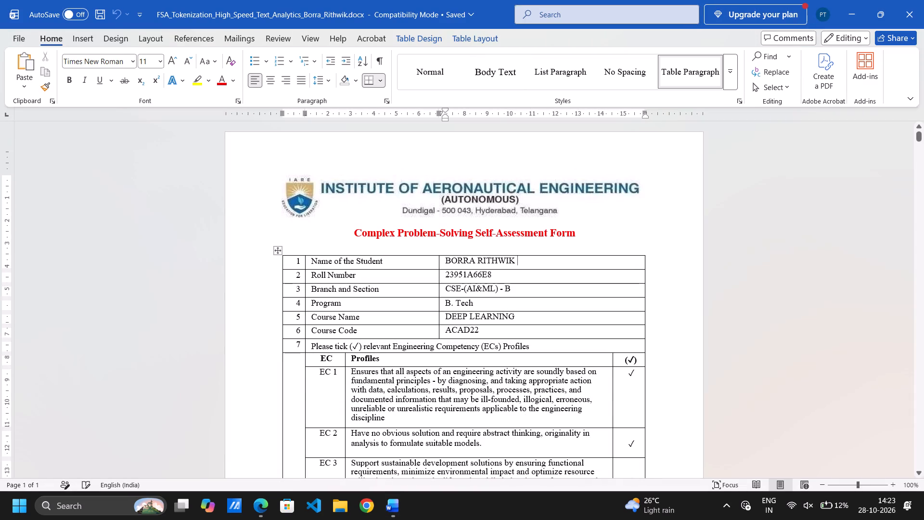
{"action": "key", "text": "BackSpace"}
{"action": "key", "text": "BackSpace"}
{"action": "key", "text": "BackSpace"}
{"action": "key", "text": "BackSpace"}
{"action": "key", "text": "BackSpace"}
{"action": "key", "text": "BackSpace"}
{"action": "key", "text": "BackSpace"}
{"action": "key", "text": "BackSpace"}
{"action": "key", "text": "BackSpace"}
{"action": "key", "text": "BackSpace"}
{"action": "key", "text": "BackSpace"}
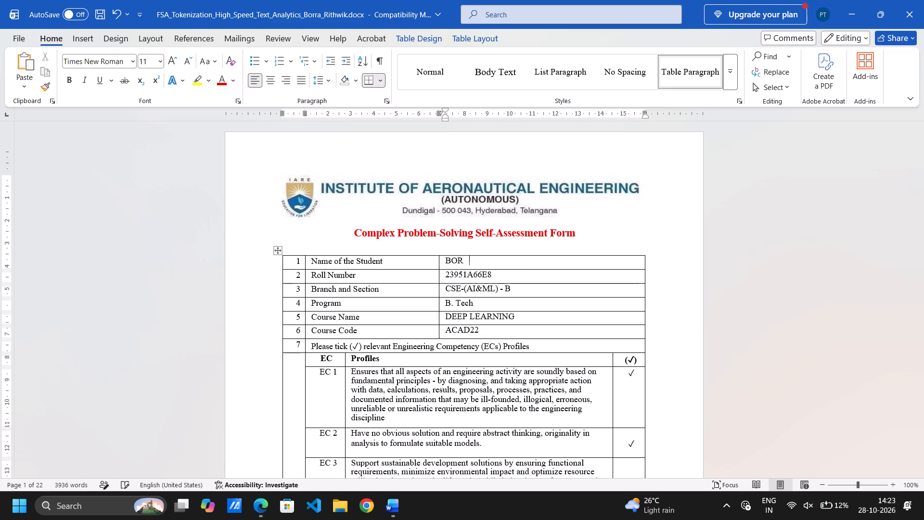
{"action": "key", "text": "BackSpace"}
{"action": "key", "text": "BackSpace"}
{"action": "key", "text": "BackSpace"}
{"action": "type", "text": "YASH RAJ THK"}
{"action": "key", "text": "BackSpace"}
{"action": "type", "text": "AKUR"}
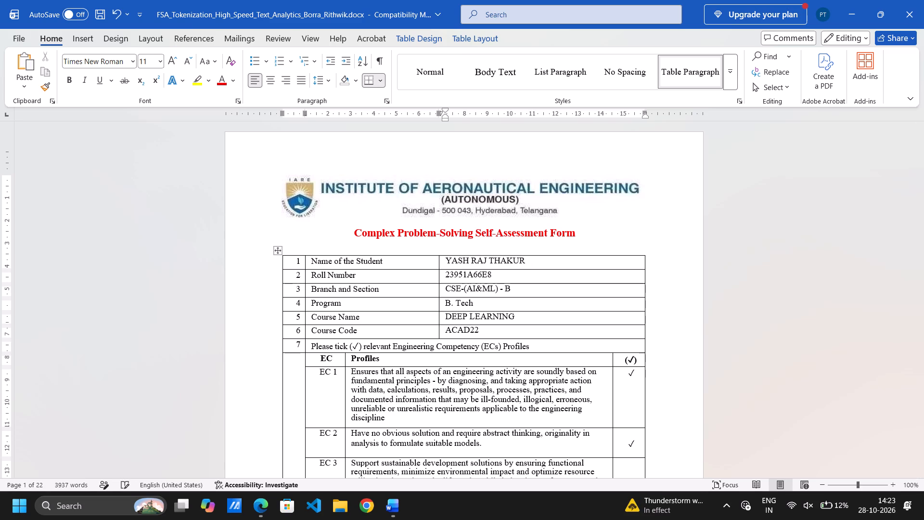
Change the ending of the roll number in the form to match the student's own roll number.
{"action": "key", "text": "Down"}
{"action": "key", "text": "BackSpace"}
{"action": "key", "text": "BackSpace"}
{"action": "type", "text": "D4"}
Replace the course name in the form with "Language Modeling", copied from the AAT-II page in Edge.
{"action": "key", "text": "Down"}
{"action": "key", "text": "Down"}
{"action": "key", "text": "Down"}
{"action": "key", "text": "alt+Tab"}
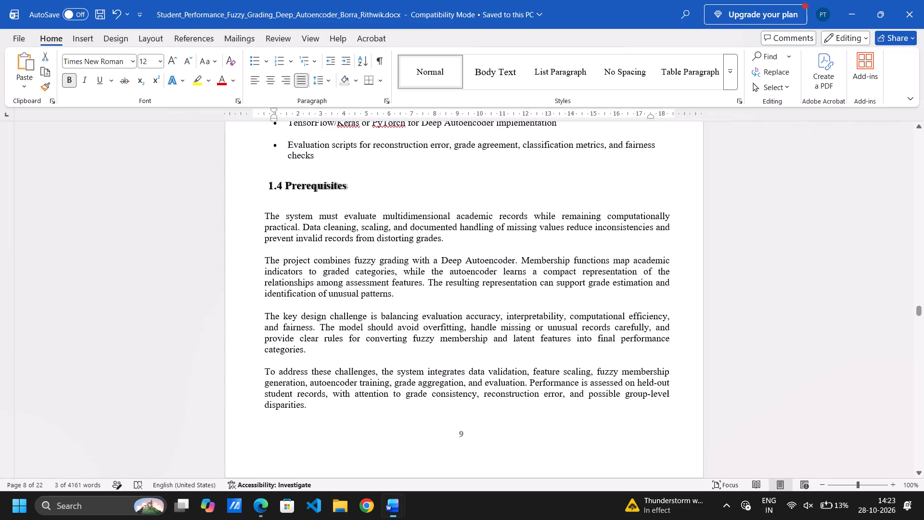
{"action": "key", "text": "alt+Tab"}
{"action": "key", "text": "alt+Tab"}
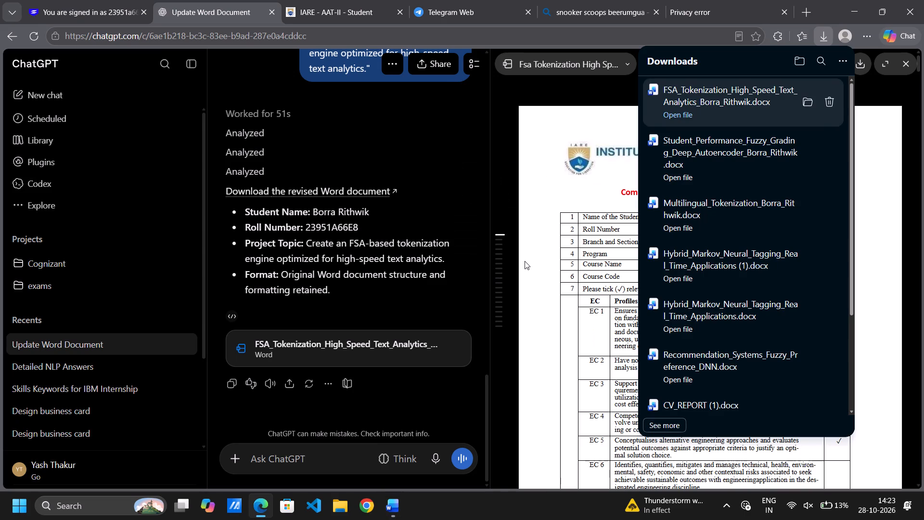
{"action": "left_click", "coordinate": [394, 0]}
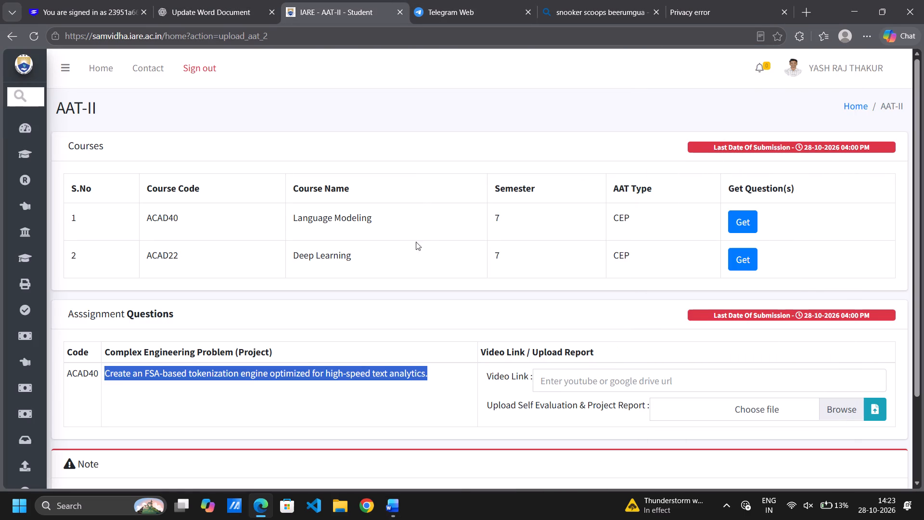
{"action": "left_click_drag", "start_coordinate": [395, 212], "coordinate": [295, 221]}
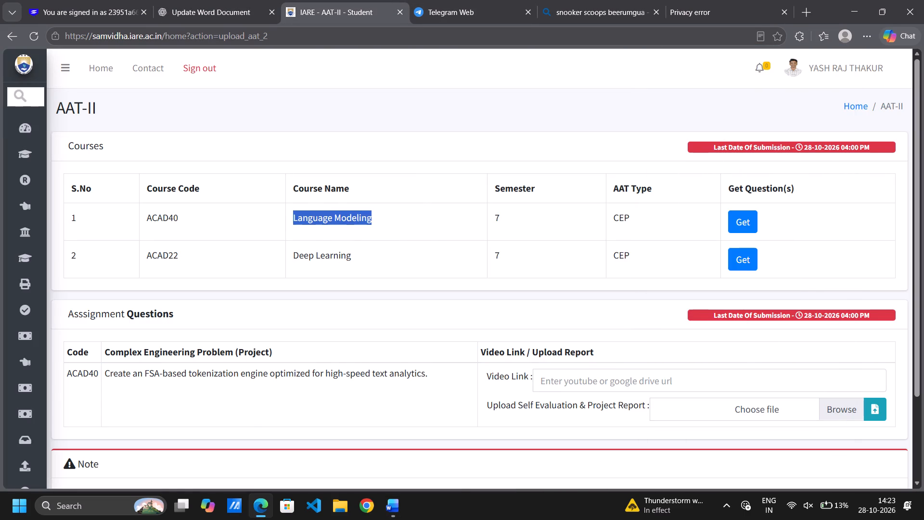
{"action": "left_click_drag", "start_coordinate": [295, 221], "coordinate": [294, 221]}
{"action": "key", "text": "ctrl+c"}
{"action": "key", "text": "alt+Tab"}
{"action": "key", "text": "alt+Tab"}
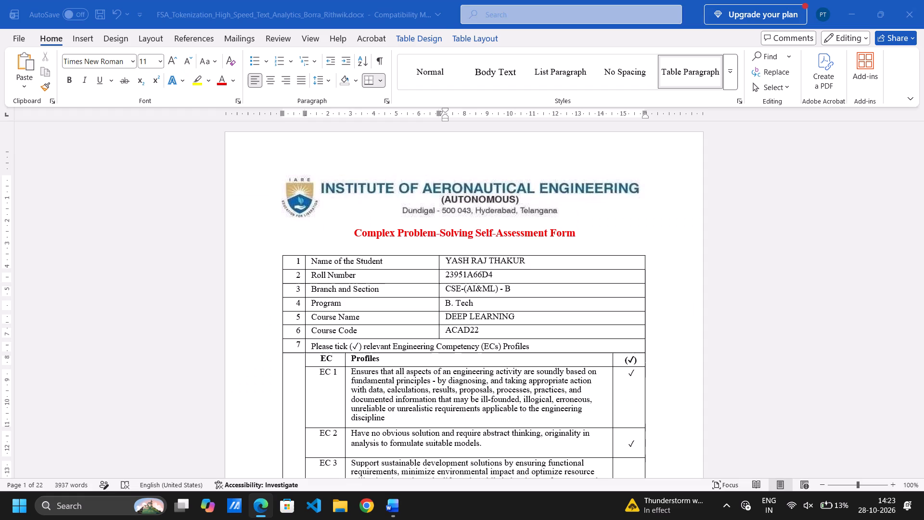
{"action": "left_click_drag", "start_coordinate": [529, 318], "coordinate": [441, 312]}
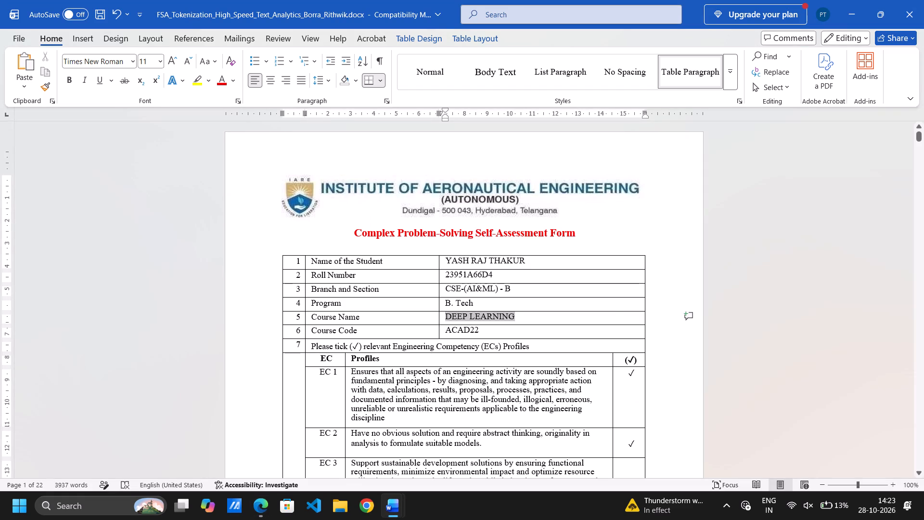
{"action": "left_click_drag", "start_coordinate": [441, 312], "coordinate": [448, 316]}
{"action": "key", "text": "ctrl+v"}
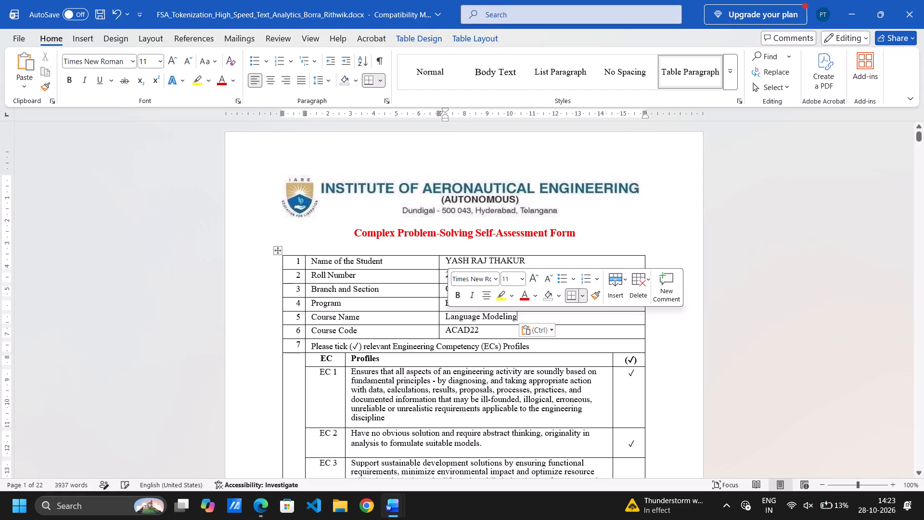
Replace the course code in the form with ACAD40 from the AAT-II page and remove the extra pasted blank lines.
{"action": "key", "text": "alt+Tab"}
{"action": "left_click_drag", "start_coordinate": [184, 221], "coordinate": [137, 210]}
{"action": "key", "text": "ctrl+c"}
{"action": "key", "text": "alt+Tab"}
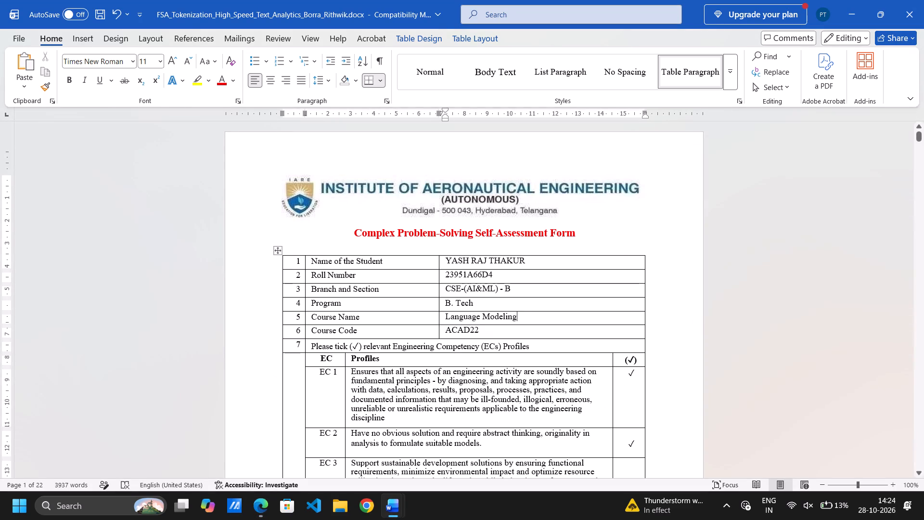
{"action": "left_click_drag", "start_coordinate": [478, 329], "coordinate": [447, 332]}
{"action": "key", "text": "ctrl+v"}
{"action": "key", "text": "BackSpace"}
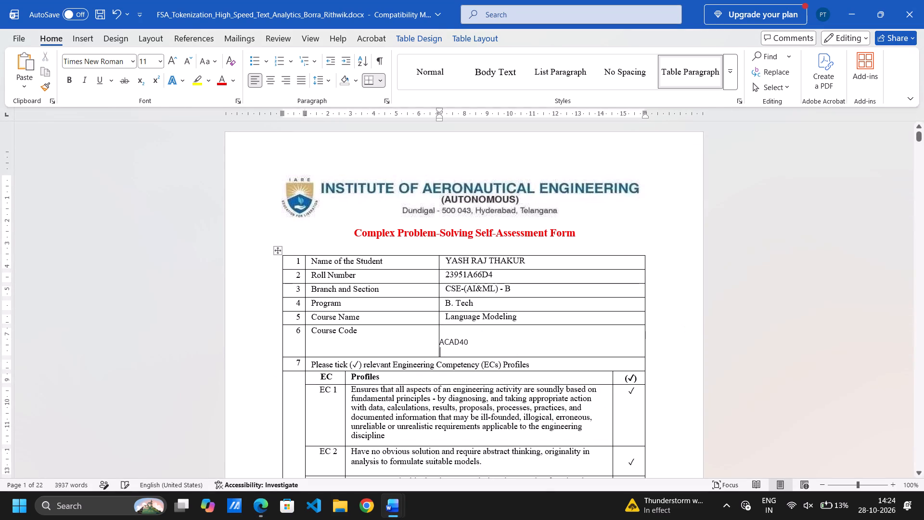
{"action": "key", "text": "BackSpace"}
{"action": "key", "text": "Up"}
{"action": "key", "text": "BackSpace"}
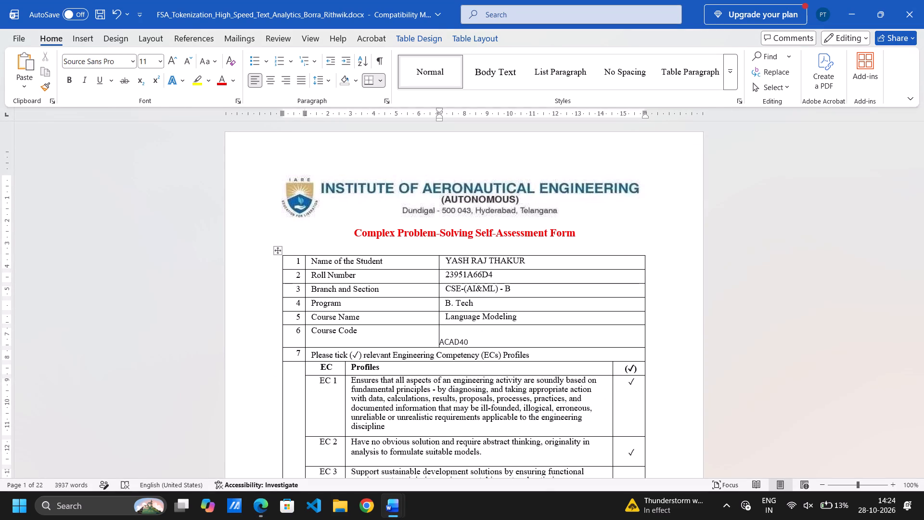
{"action": "key", "text": "Down"}
{"action": "key", "text": "BackSpace"}
Look through the remaining self-assessment form pages up to the project title page.
{"action": "scroll", "coordinate": [447, 332], "scroll_direction": "down", "scroll_amount": 2}
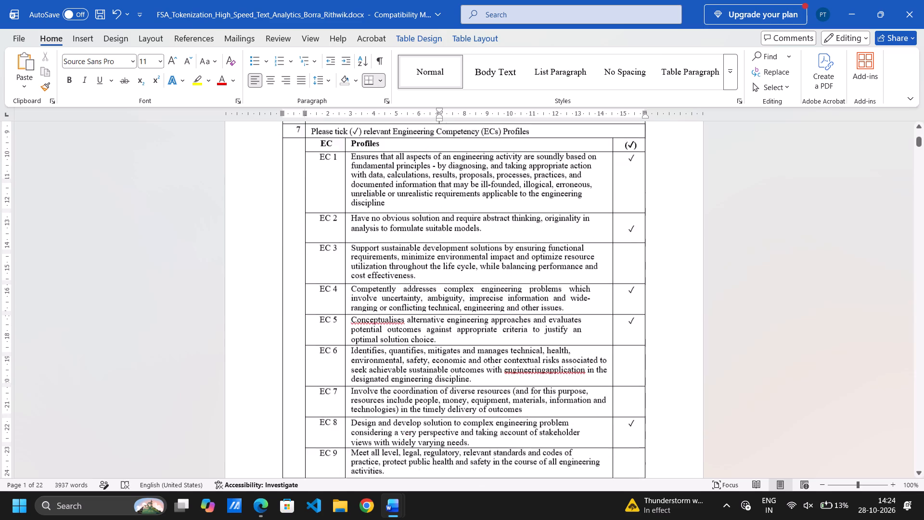
{"action": "scroll", "coordinate": [447, 332], "scroll_direction": "down", "scroll_amount": 5}
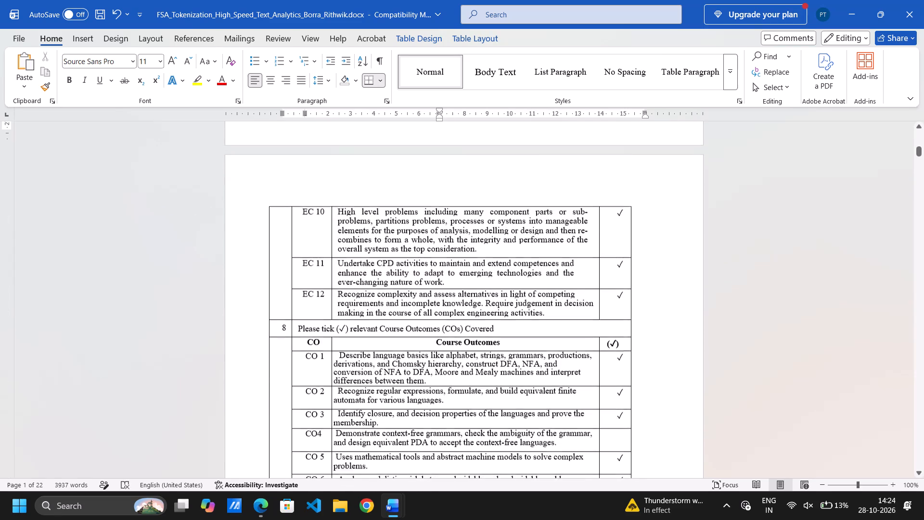
{"action": "scroll", "coordinate": [447, 332], "scroll_direction": "down", "scroll_amount": 3}
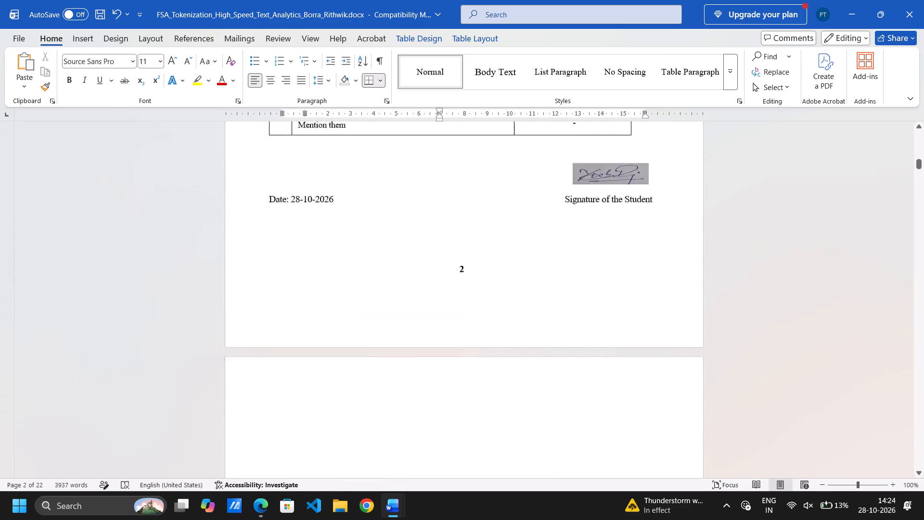
{"action": "scroll", "coordinate": [447, 332], "scroll_direction": "down", "scroll_amount": 2}
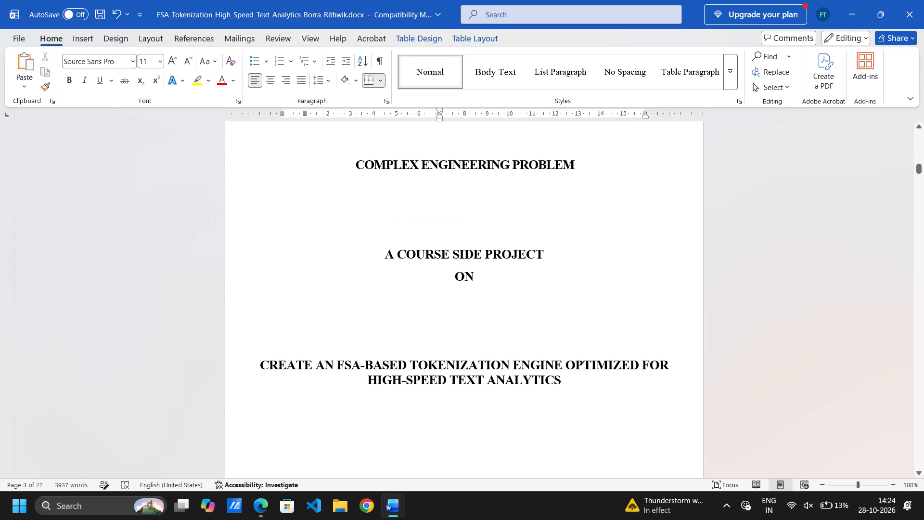
{"action": "key", "text": "alt+Tab"}
{"action": "key", "text": "alt+Tab"}
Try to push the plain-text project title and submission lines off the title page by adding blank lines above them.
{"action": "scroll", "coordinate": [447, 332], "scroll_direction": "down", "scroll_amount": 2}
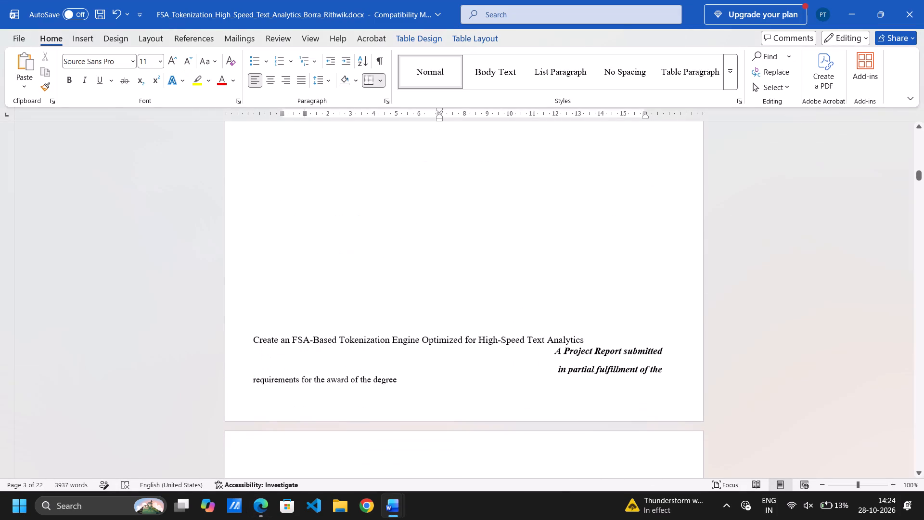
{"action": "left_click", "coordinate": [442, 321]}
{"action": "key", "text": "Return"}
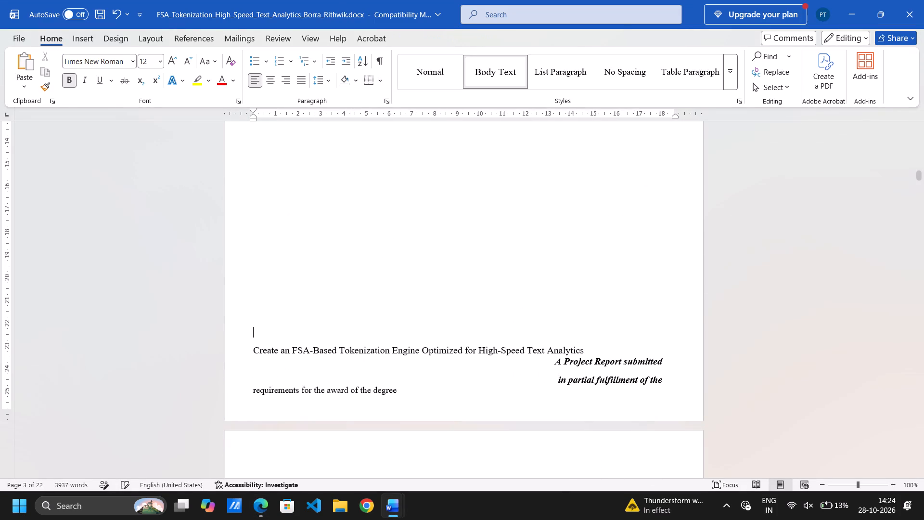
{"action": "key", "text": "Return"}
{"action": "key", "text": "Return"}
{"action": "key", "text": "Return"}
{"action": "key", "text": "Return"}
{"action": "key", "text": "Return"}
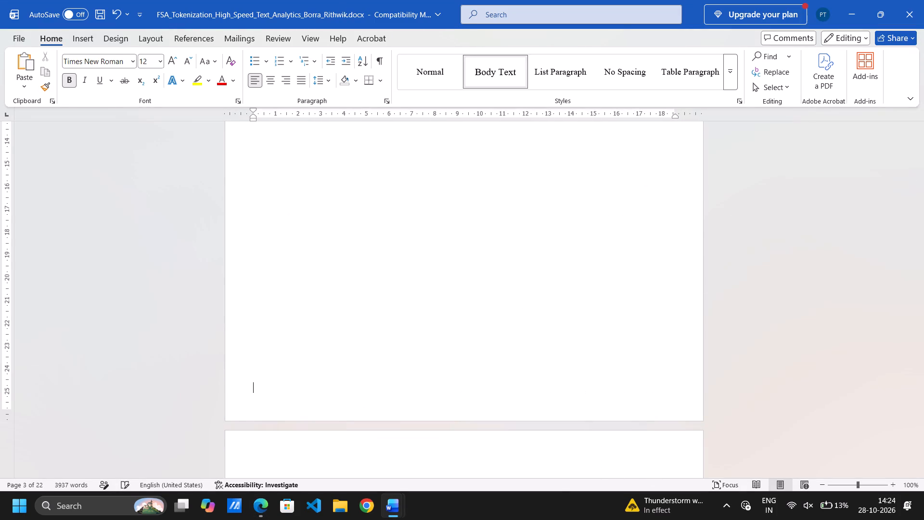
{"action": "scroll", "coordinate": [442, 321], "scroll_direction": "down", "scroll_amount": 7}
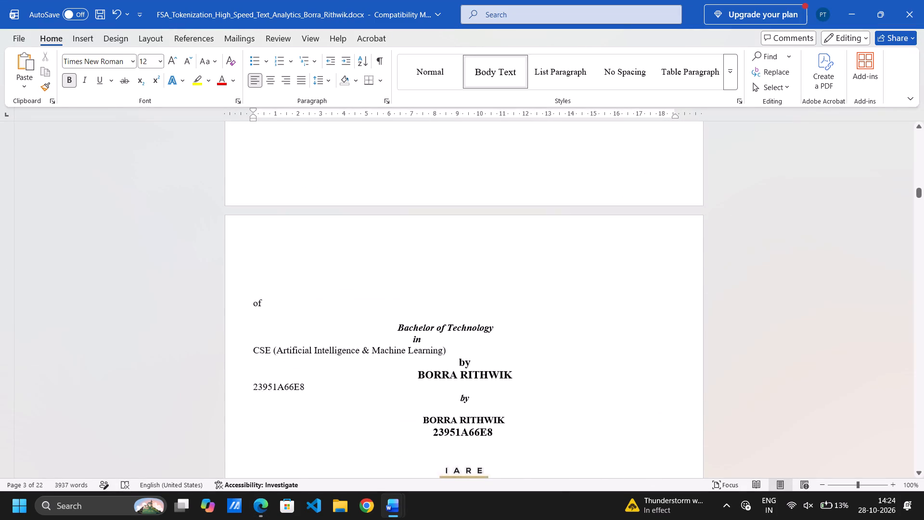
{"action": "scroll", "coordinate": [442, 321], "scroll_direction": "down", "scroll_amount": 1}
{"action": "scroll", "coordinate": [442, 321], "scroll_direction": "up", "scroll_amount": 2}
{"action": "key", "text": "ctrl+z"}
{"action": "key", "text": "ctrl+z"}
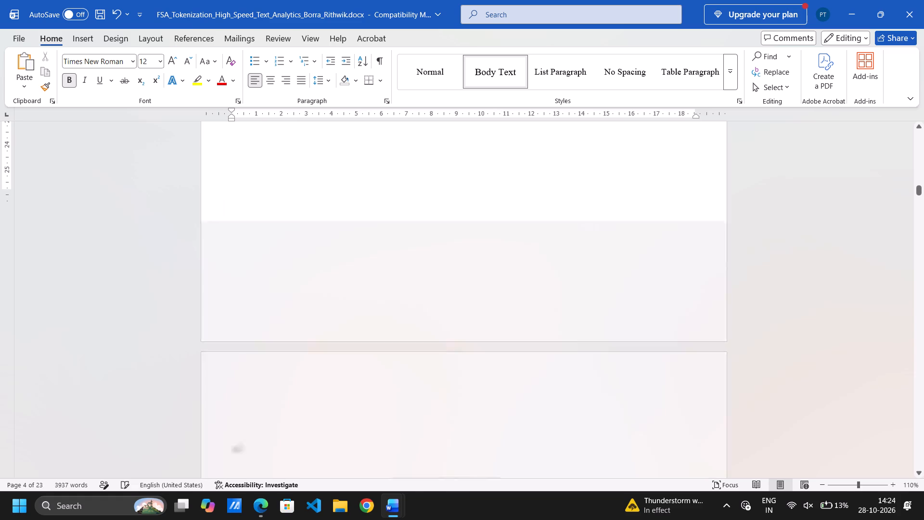
Delete the misaligned text block from the plain-text project title line through the first student name and roll number.
{"action": "scroll", "coordinate": [442, 321], "scroll_direction": "down", "scroll_amount": 4, "text": "ctrl"}
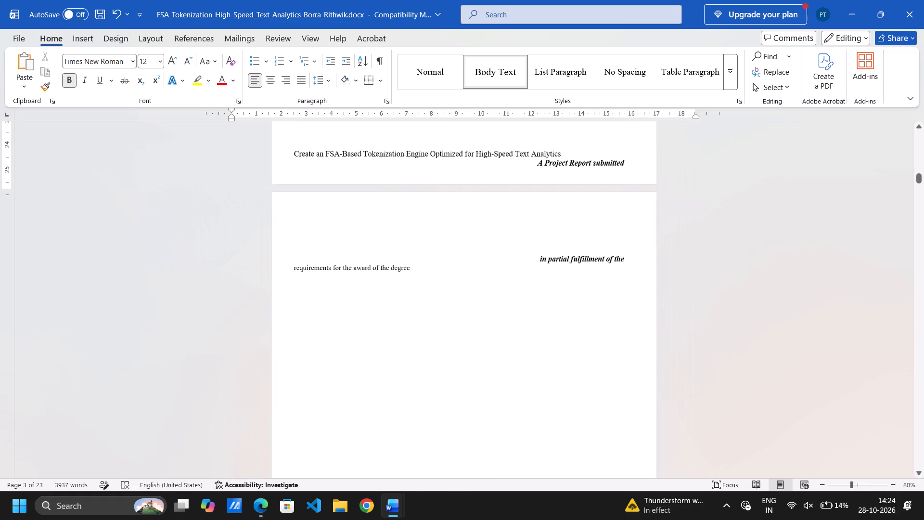
{"action": "right_click_drag", "start_coordinate": [181, 334], "coordinate": [88, 162]}
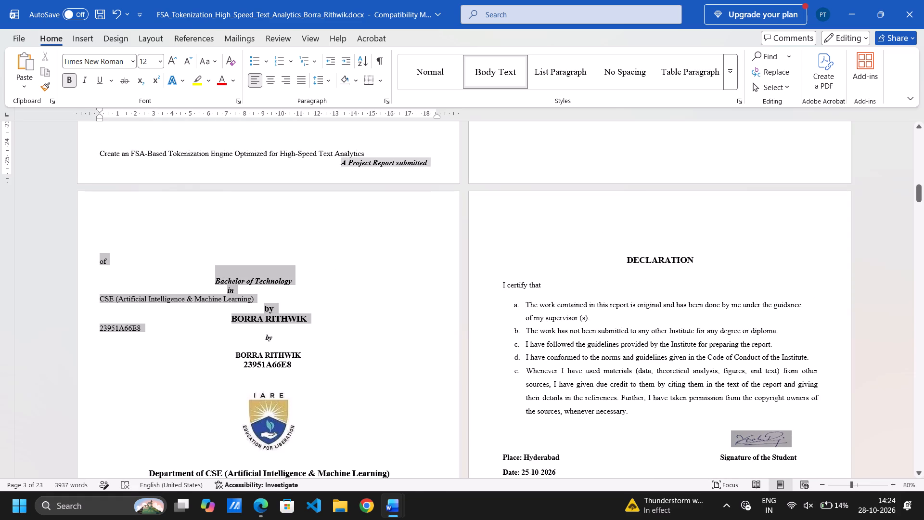
{"action": "right_click_drag", "start_coordinate": [88, 162], "coordinate": [90, 149]}
{"action": "key", "text": "BackSpace"}
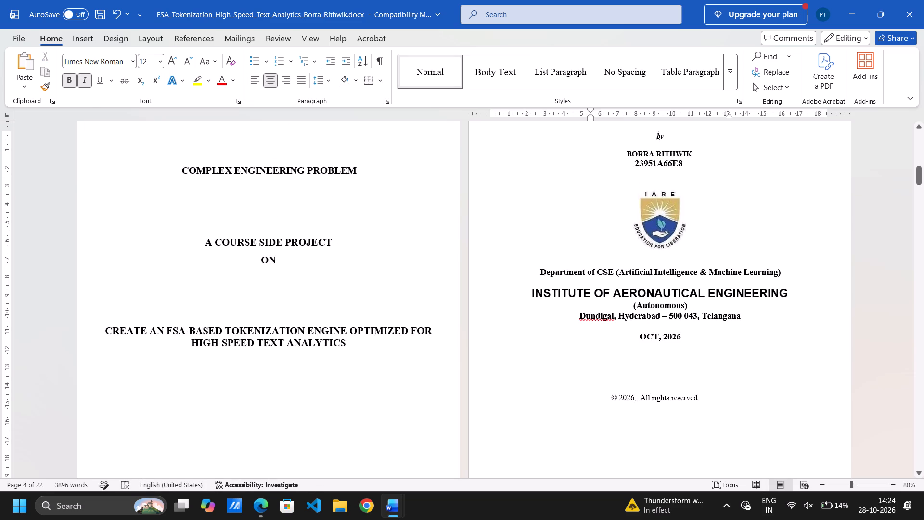
Copy the title page block from the project title through the CSE (Artificial Intelligence & Machine Learning) line in the Student Performance fuzzy grading document.
{"action": "key", "text": "Return"}
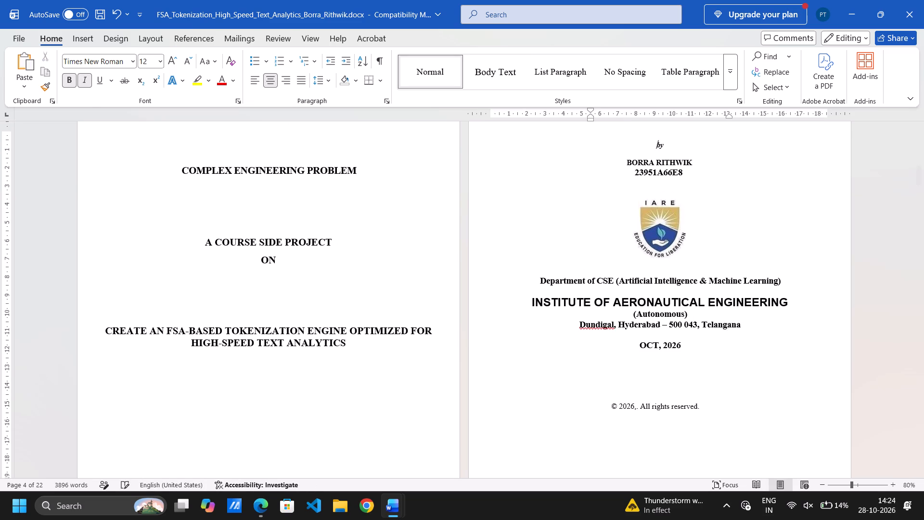
{"action": "scroll", "coordinate": [90, 149], "scroll_direction": "down", "scroll_amount": 1}
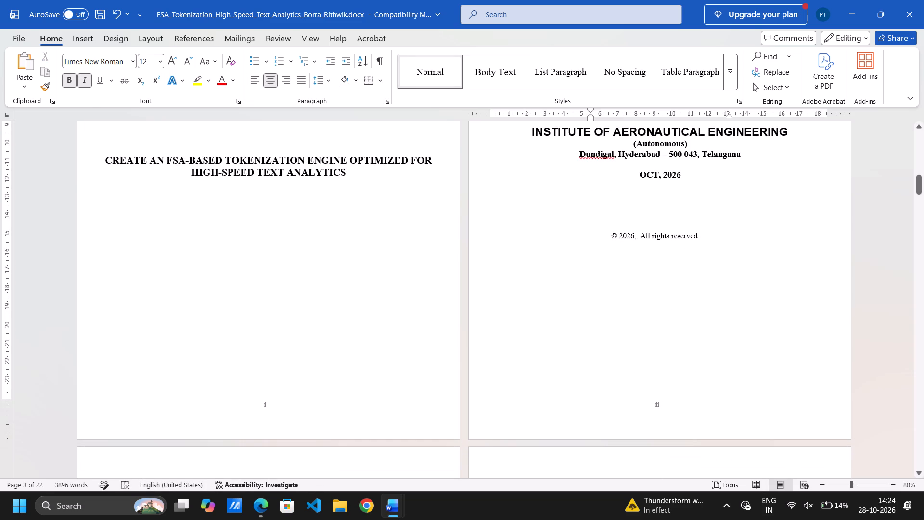
{"action": "left_click", "coordinate": [401, 498]}
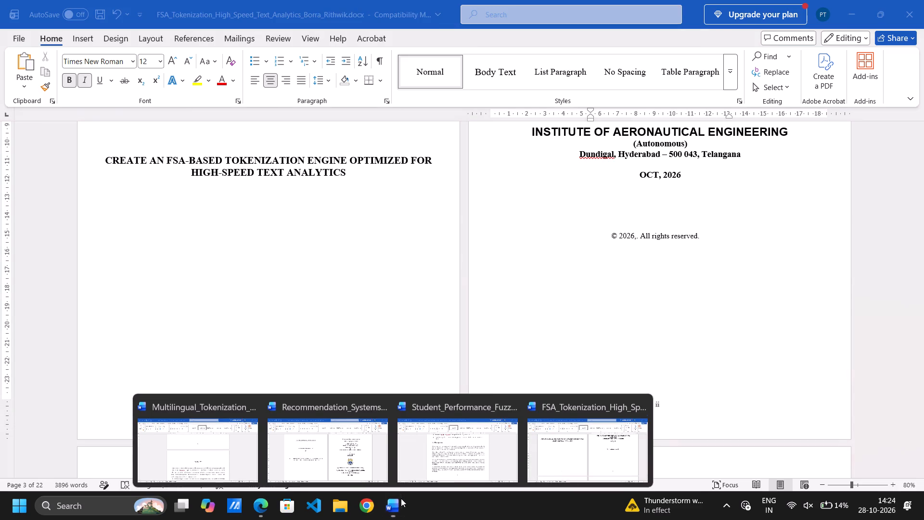
{"action": "left_click", "coordinate": [453, 449]}
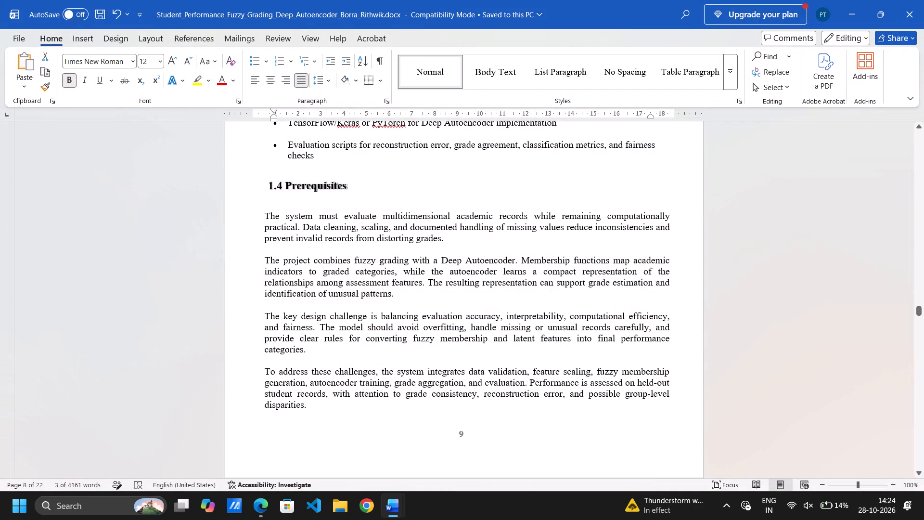
{"action": "scroll", "coordinate": [542, 388], "scroll_direction": "up", "scroll_amount": 8}
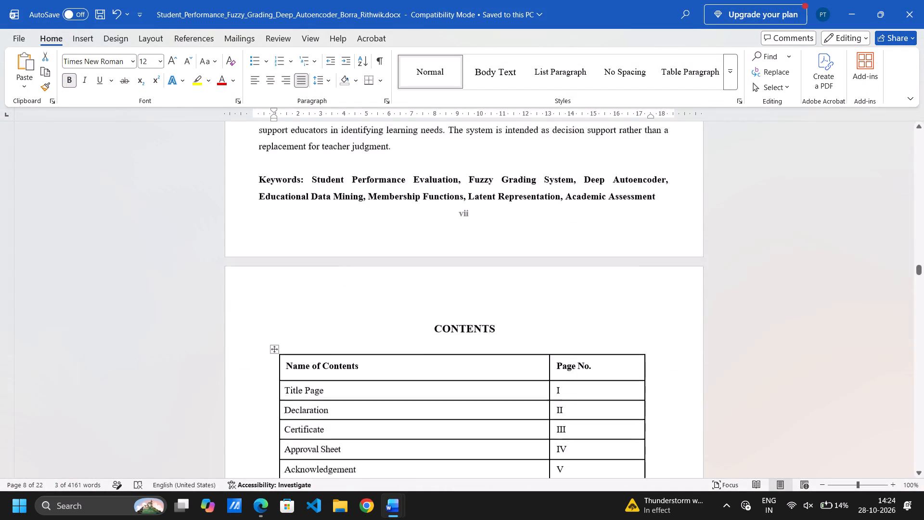
{"action": "scroll", "coordinate": [542, 388], "scroll_direction": "up", "scroll_amount": 8}
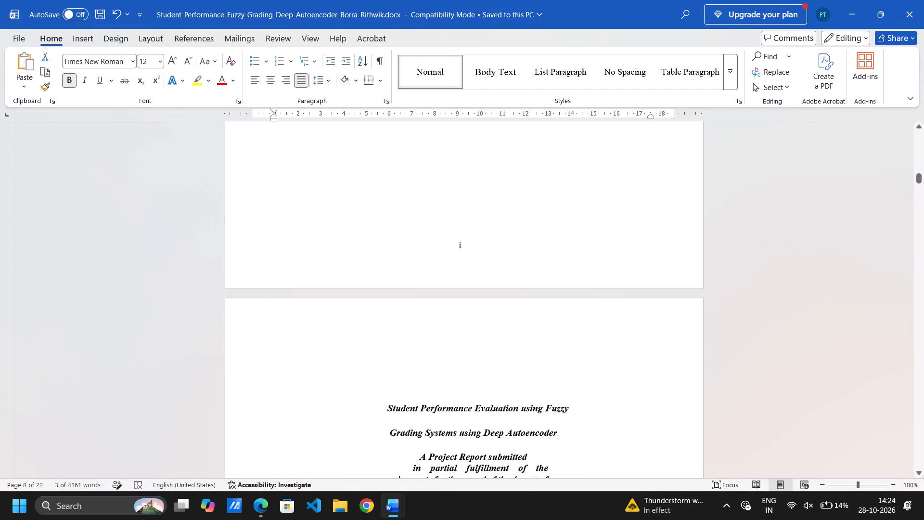
{"action": "scroll", "coordinate": [542, 388], "scroll_direction": "down", "scroll_amount": 2}
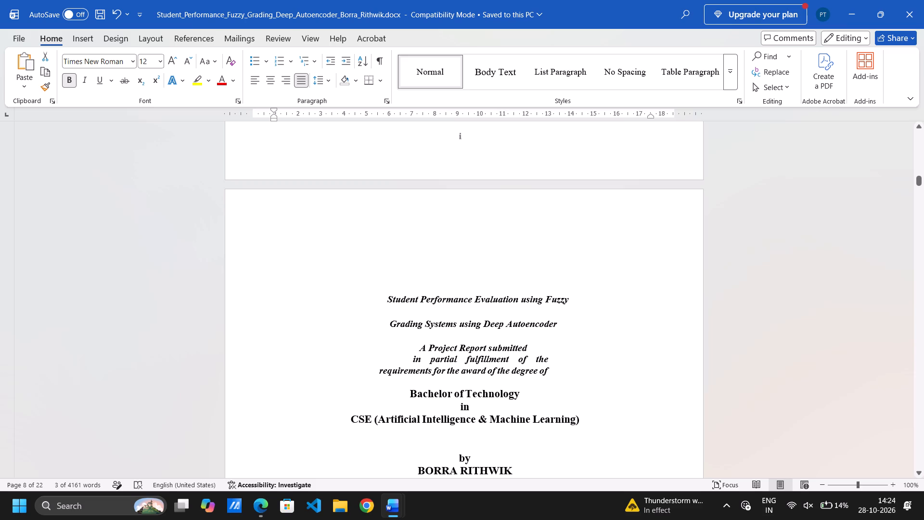
{"action": "left_click_drag", "start_coordinate": [600, 428], "coordinate": [380, 309]}
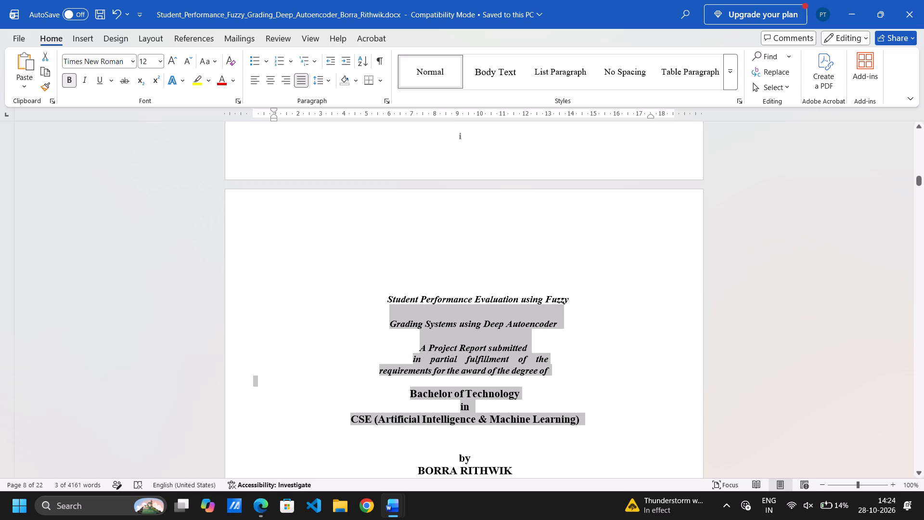
{"action": "left_click_drag", "start_coordinate": [380, 309], "coordinate": [371, 284]}
{"action": "key", "text": "ctrl+c"}
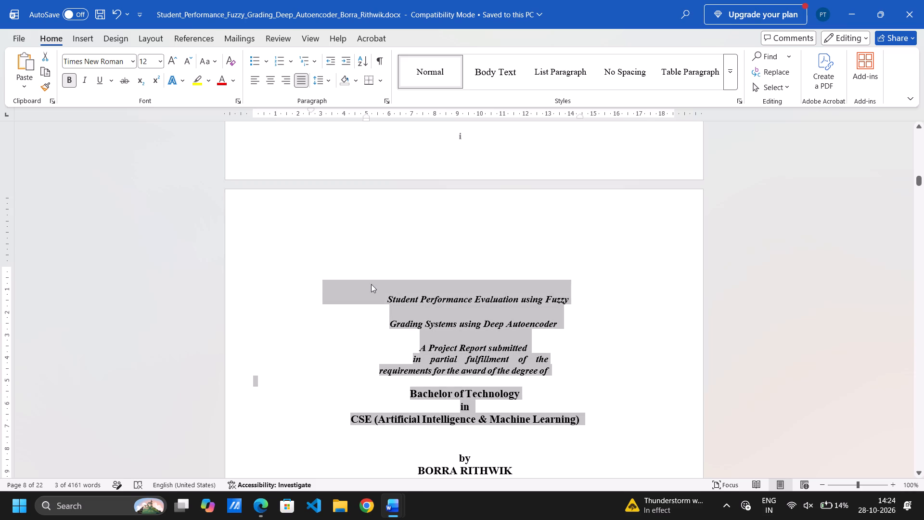
Paste the copied block above the "by" line on the FSA tokenization document's title page and remove extra blank space above it.
{"action": "key", "text": "alt+Tab"}
{"action": "scroll", "coordinate": [635, 269], "scroll_direction": "up", "scroll_amount": 2}
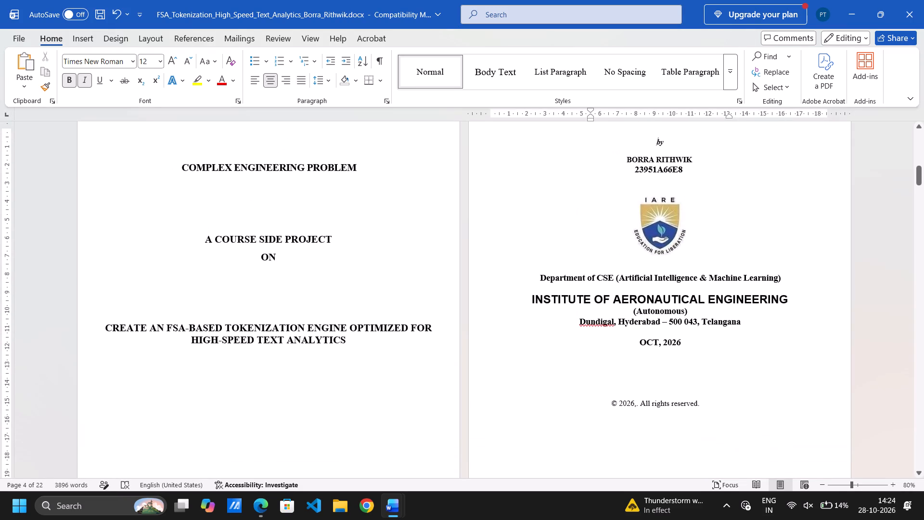
{"action": "scroll", "coordinate": [641, 264], "scroll_direction": "up", "scroll_amount": 1}
{"action": "key", "text": "Up"}
{"action": "key", "text": "Return"}
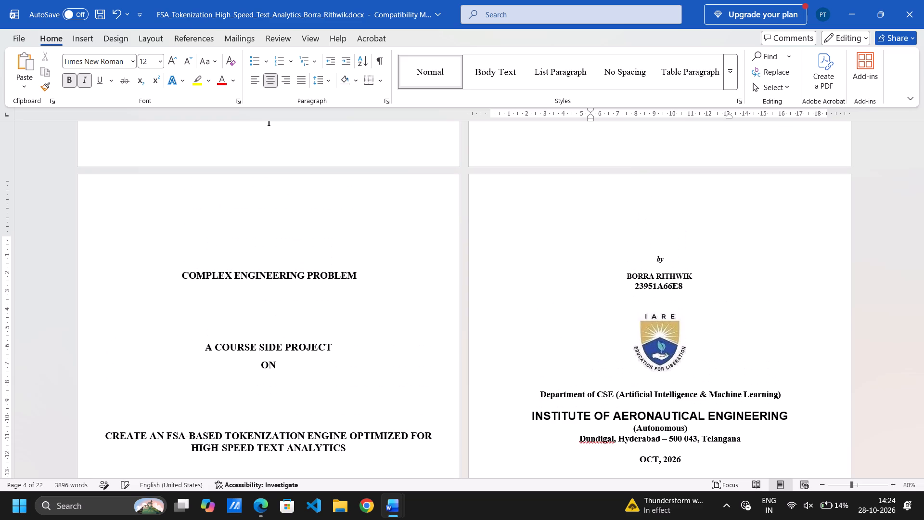
{"action": "key", "text": "Up"}
{"action": "key", "text": "Return"}
{"action": "key", "text": "ctrl+v"}
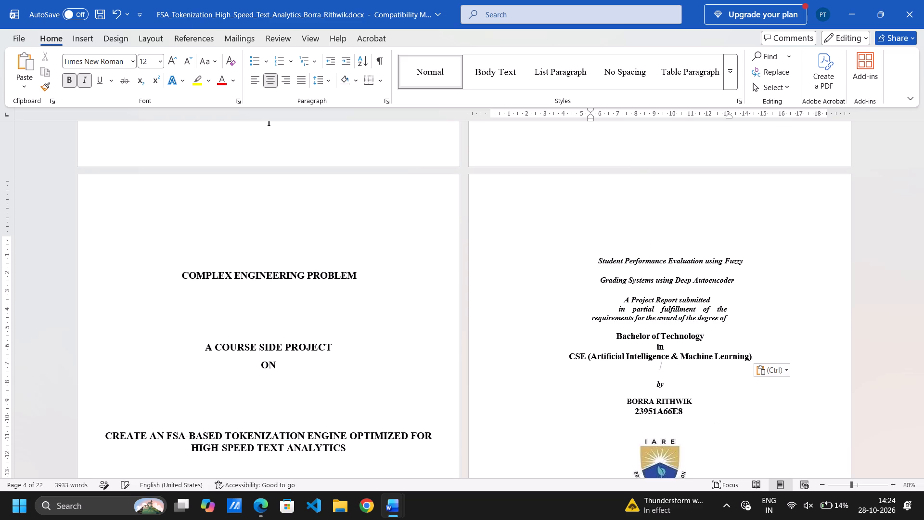
{"action": "left_click", "coordinate": [610, 234]}
{"action": "key", "text": "BackSpace"}
{"action": "key", "text": "BackSpace"}
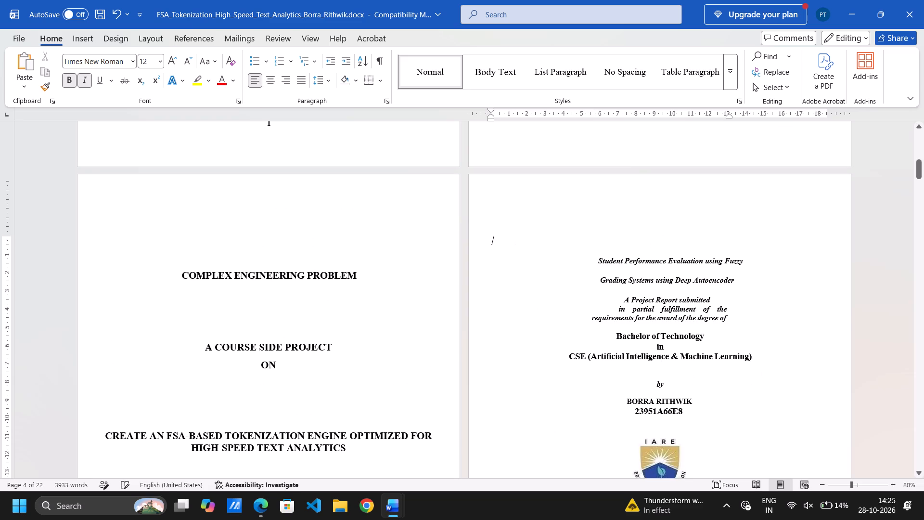
{"action": "key", "text": "BackSpace"}
Replace the pasted Student Performance title with the heading CREATE AN FSA-BASED TOKENIZATION ENGINE OPTIMIZED FOR HIGH-SPEED TEXT ANALYTICS copied from the preceding page.
{"action": "scroll", "coordinate": [610, 234], "scroll_direction": "up", "scroll_amount": 1}
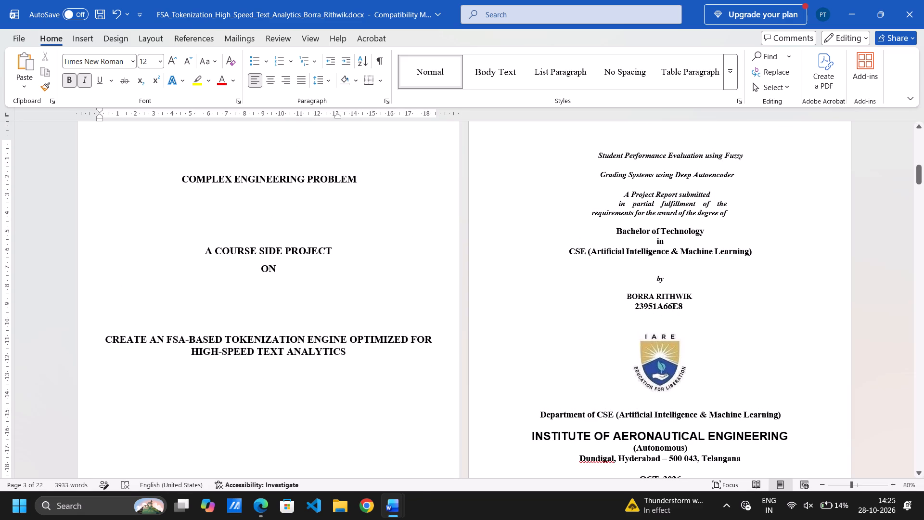
{"action": "left_click_drag", "start_coordinate": [743, 173], "coordinate": [577, 146]}
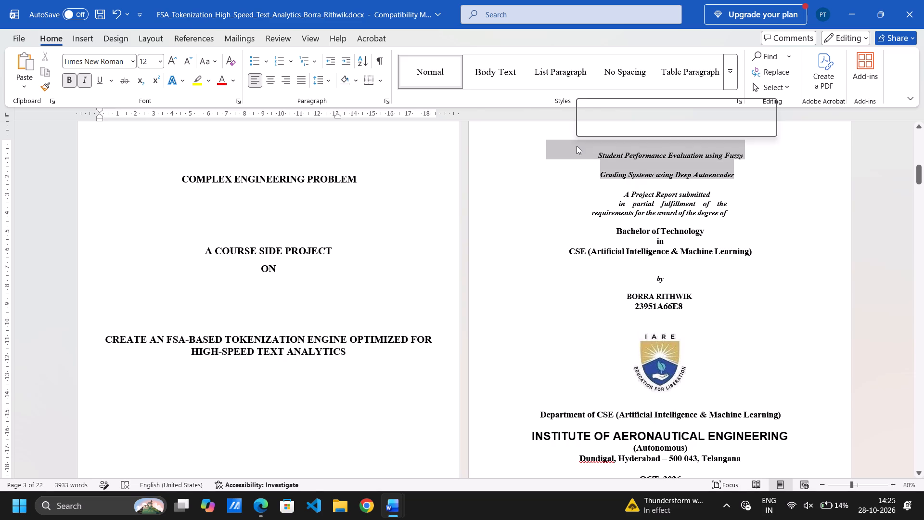
{"action": "key", "text": "BackSpace"}
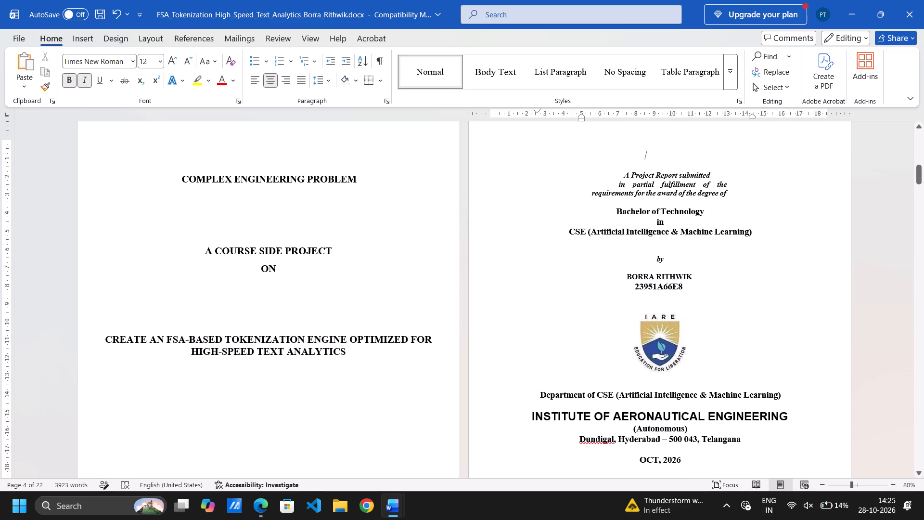
{"action": "left_click_drag", "start_coordinate": [348, 364], "coordinate": [104, 347]}
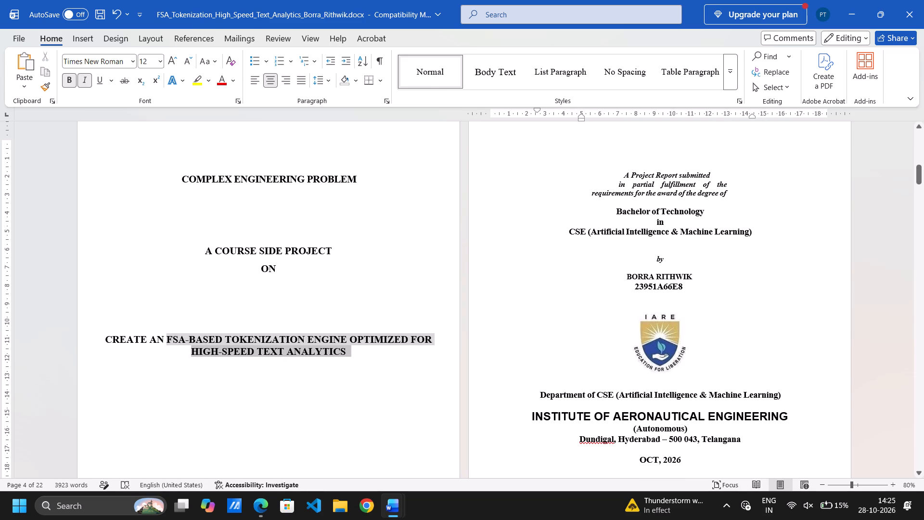
{"action": "left_click_drag", "start_coordinate": [104, 347], "coordinate": [99, 336]}
{"action": "key", "text": "ctrl+c"}
{"action": "left_click", "coordinate": [656, 138]}
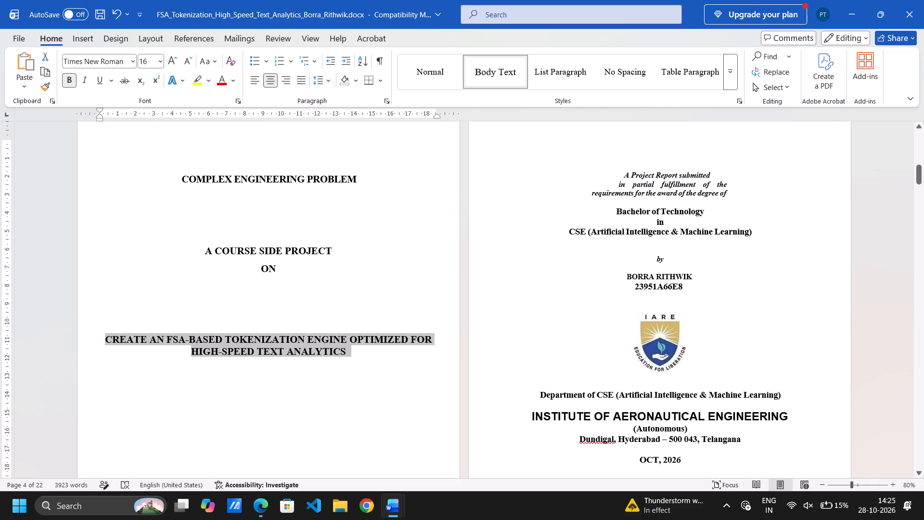
{"action": "key", "text": "ctrl+v"}
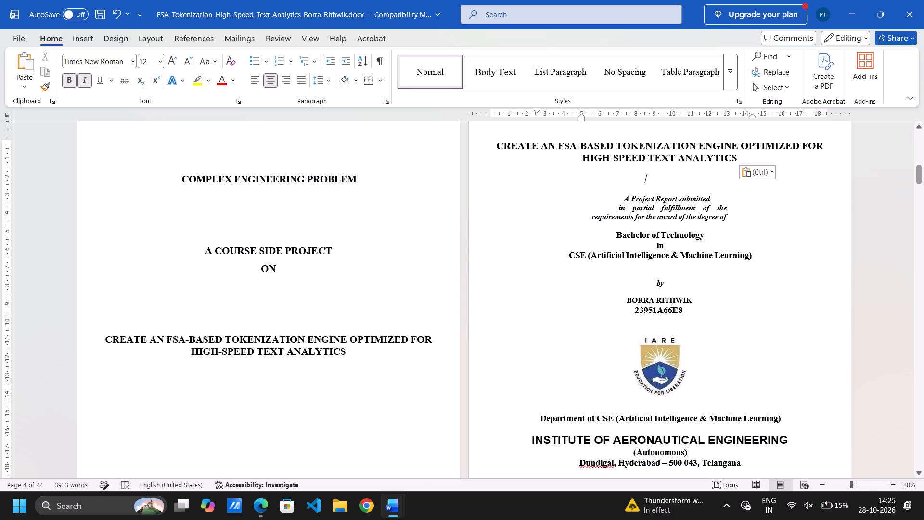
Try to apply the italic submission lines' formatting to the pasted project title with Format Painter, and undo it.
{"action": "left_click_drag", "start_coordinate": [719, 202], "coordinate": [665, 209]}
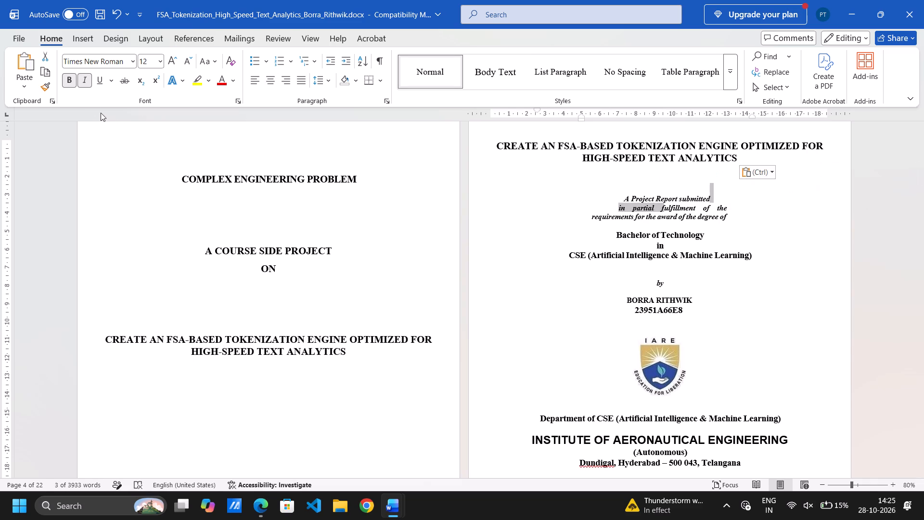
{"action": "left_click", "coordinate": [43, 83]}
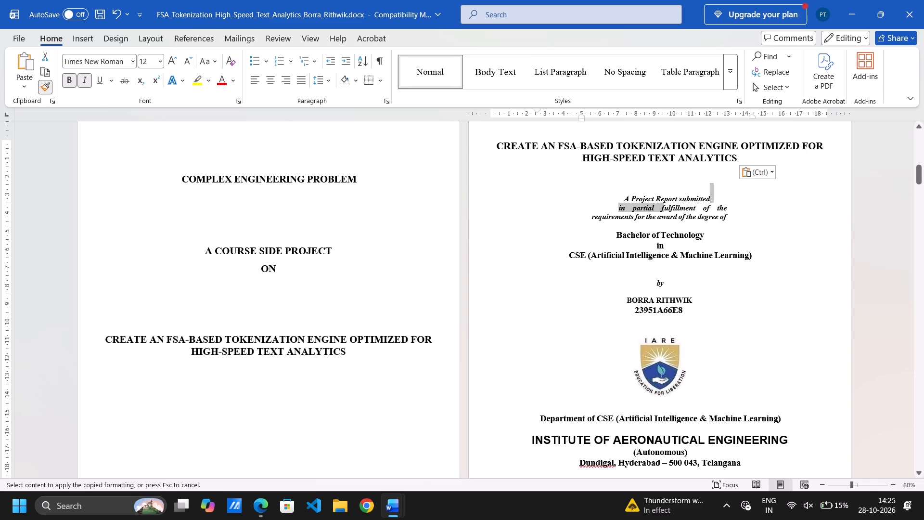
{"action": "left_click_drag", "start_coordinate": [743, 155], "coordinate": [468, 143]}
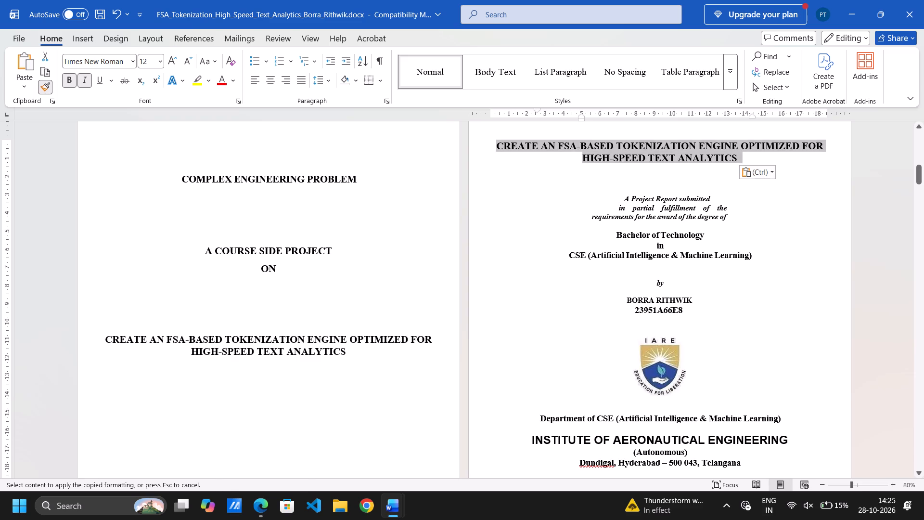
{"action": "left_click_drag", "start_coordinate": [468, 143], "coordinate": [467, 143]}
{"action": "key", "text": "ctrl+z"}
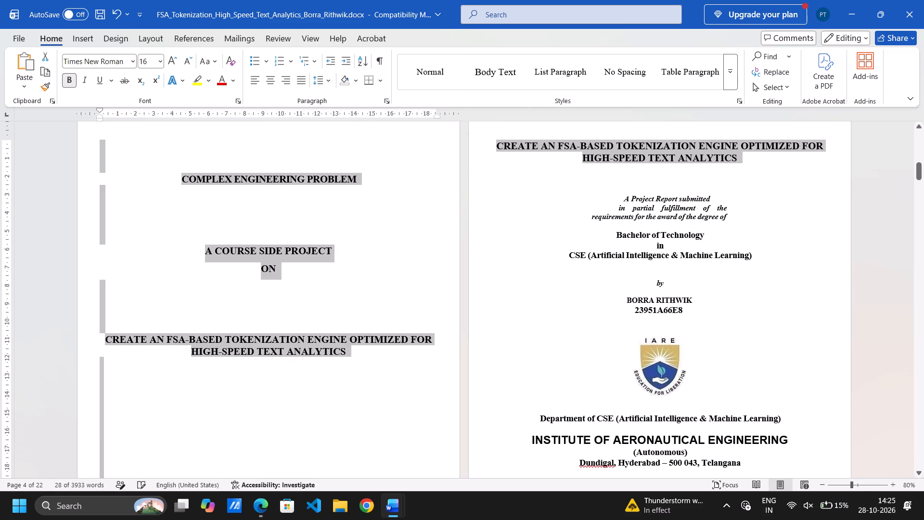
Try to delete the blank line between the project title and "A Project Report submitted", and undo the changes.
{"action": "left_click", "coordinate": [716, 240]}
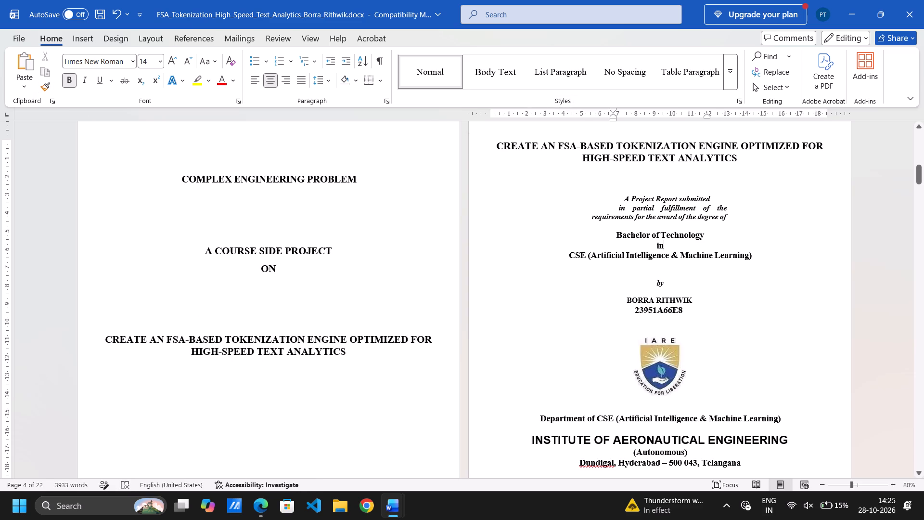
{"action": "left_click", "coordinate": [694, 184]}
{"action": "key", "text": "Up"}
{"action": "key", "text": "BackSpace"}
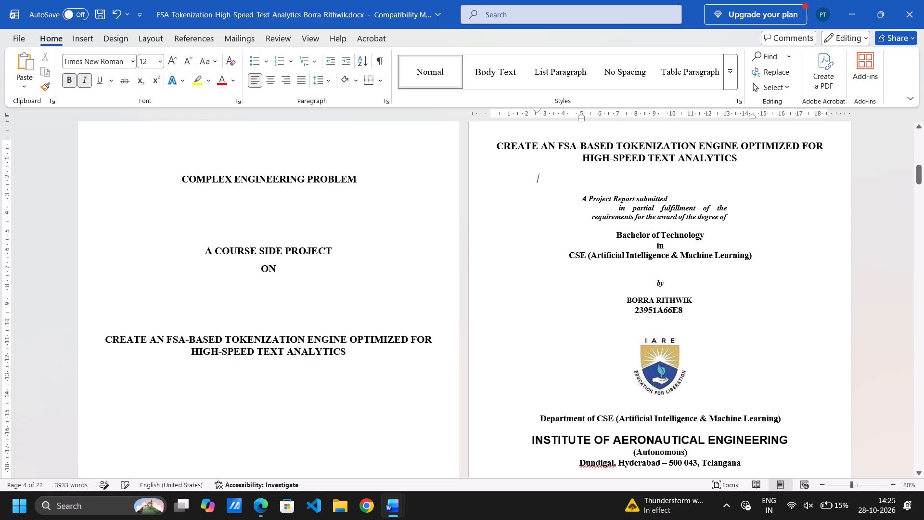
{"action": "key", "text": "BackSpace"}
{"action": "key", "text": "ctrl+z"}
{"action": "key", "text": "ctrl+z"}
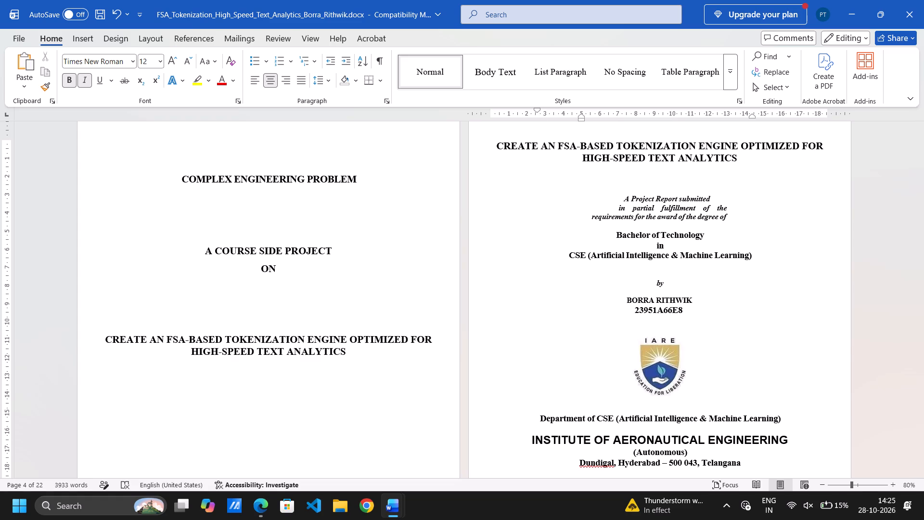
Replace the student name under "by" on the title page with the new student's name in capitals.
{"action": "scroll", "coordinate": [694, 184], "scroll_direction": "up", "scroll_amount": 1}
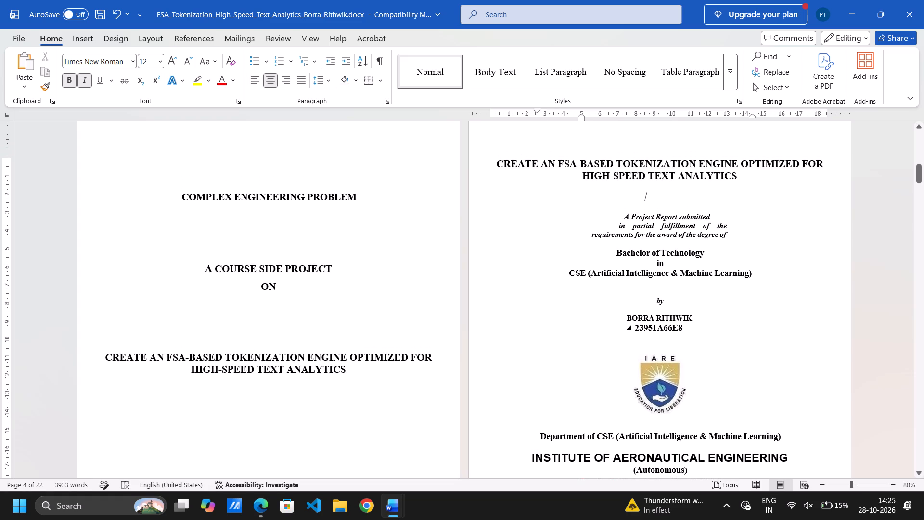
{"action": "left_click_drag", "start_coordinate": [698, 323], "coordinate": [630, 319]}
{"action": "left_click", "coordinate": [681, 316]}
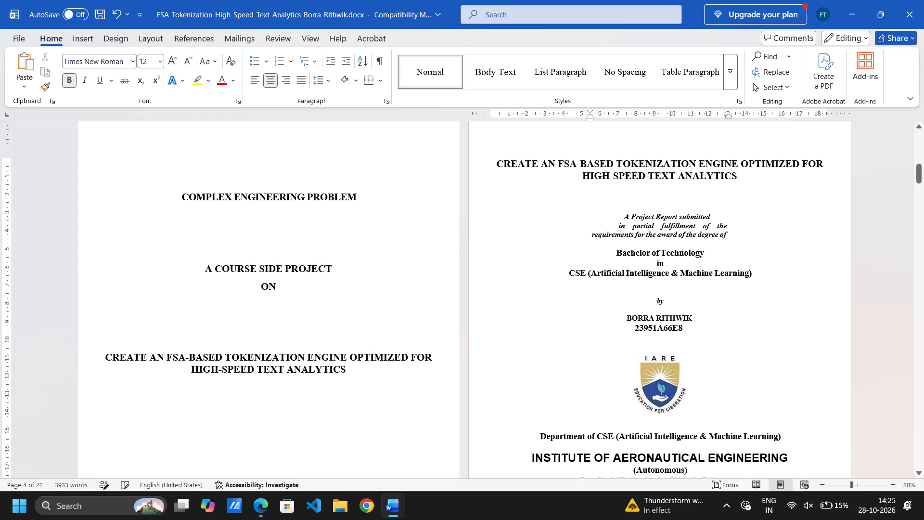
{"action": "left_click", "coordinate": [705, 315]}
{"action": "key", "text": "BackSpace"}
{"action": "key", "text": "BackSpace"}
{"action": "key", "text": "BackSpace"}
{"action": "key", "text": "BackSpace"}
{"action": "key", "text": "BackSpace"}
{"action": "key", "text": "BackSpace"}
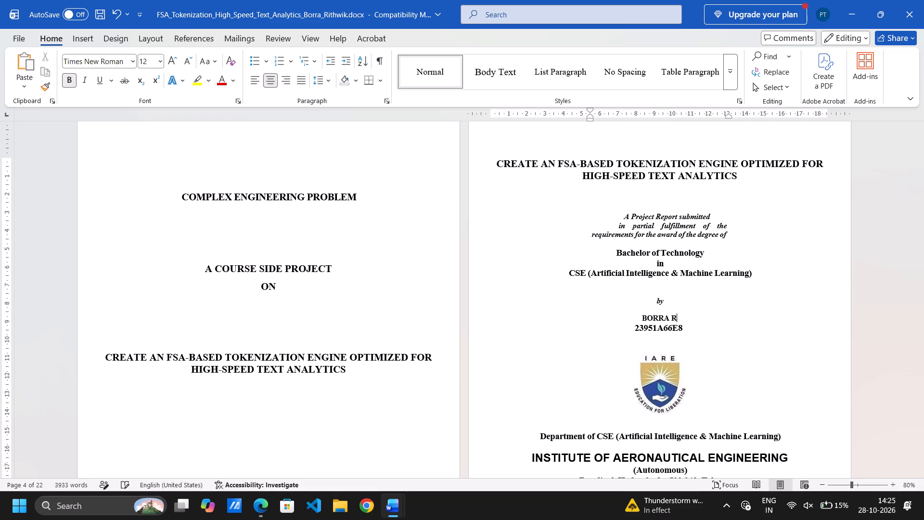
{"action": "key", "text": "BackSpace"}
{"action": "key", "text": "BackSpace"}
{"action": "key", "text": "BackSpace"}
{"action": "key", "text": "BackSpace"}
{"action": "key", "text": "BackSpace"}
{"action": "key", "text": "BackSpace"}
{"action": "key", "text": "BackSpace"}
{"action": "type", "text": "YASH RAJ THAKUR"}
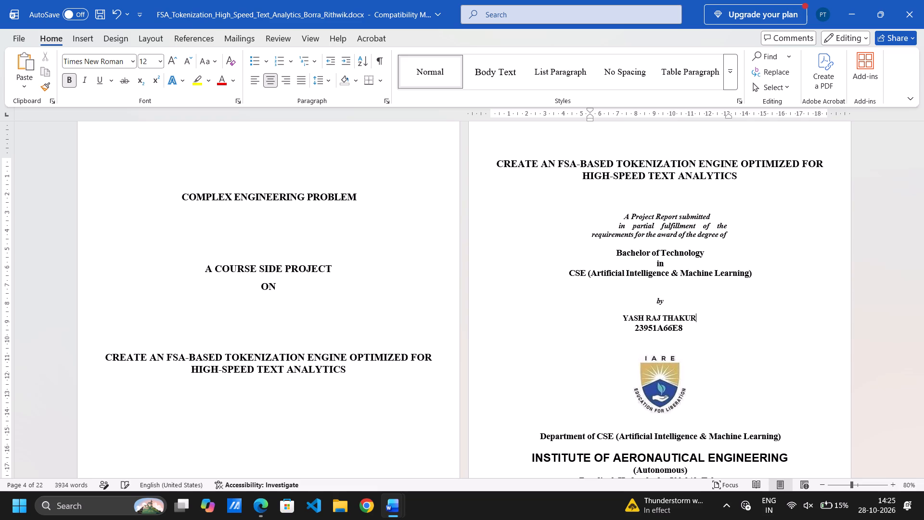
Change the last two characters of the roll number beneath the student name to match the new student.
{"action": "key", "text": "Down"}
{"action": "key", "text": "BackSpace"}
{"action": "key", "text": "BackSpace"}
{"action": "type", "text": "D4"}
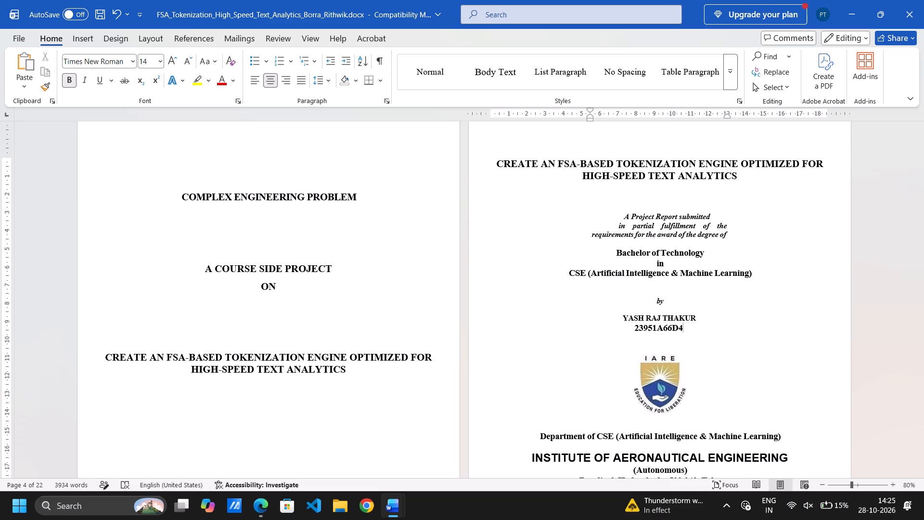
Copy the italic formatting of "requirements for the award" onto the project title above the submission lines with Format Painter.
{"action": "scroll", "coordinate": [705, 315], "scroll_direction": "up", "scroll_amount": 1}
{"action": "scroll", "coordinate": [552, 284], "scroll_direction": "down", "scroll_amount": 2}
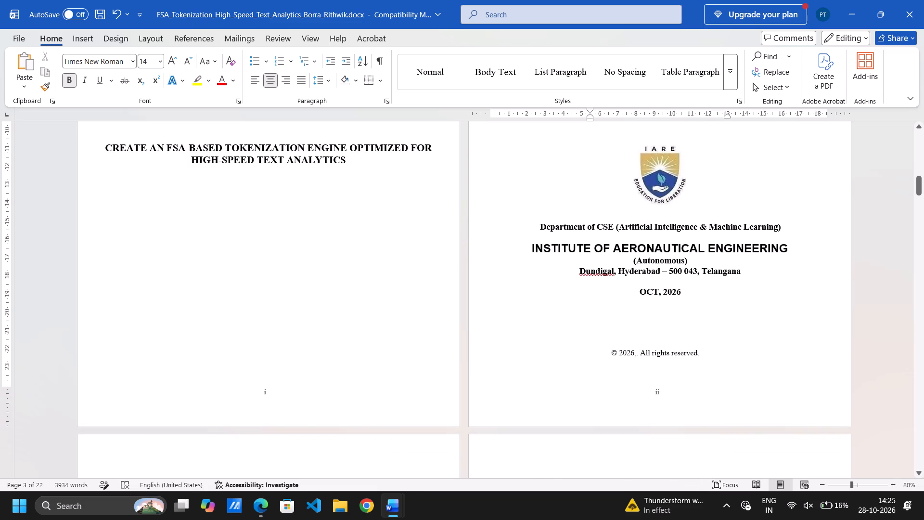
{"action": "scroll", "coordinate": [621, 286], "scroll_direction": "up", "scroll_amount": 4}
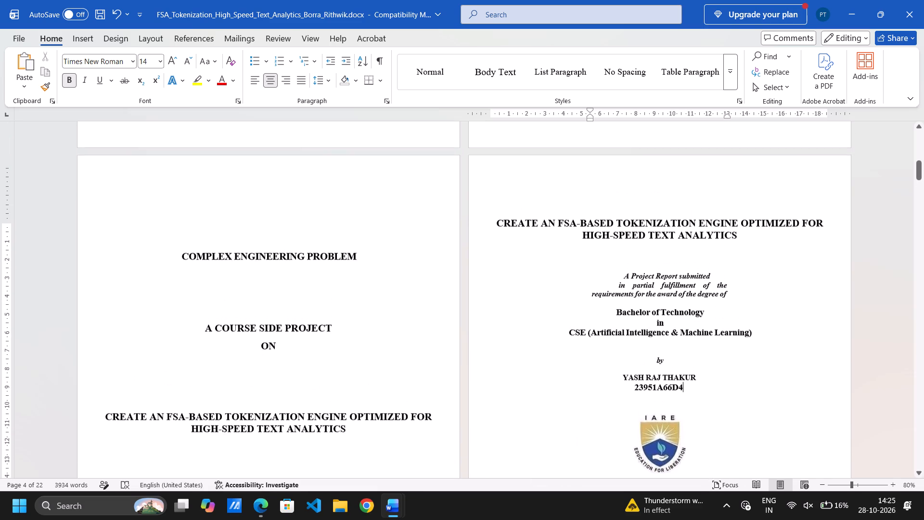
{"action": "left_click_drag", "start_coordinate": [488, 223], "coordinate": [780, 241]}
{"action": "left_click_drag", "start_coordinate": [626, 299], "coordinate": [664, 301]}
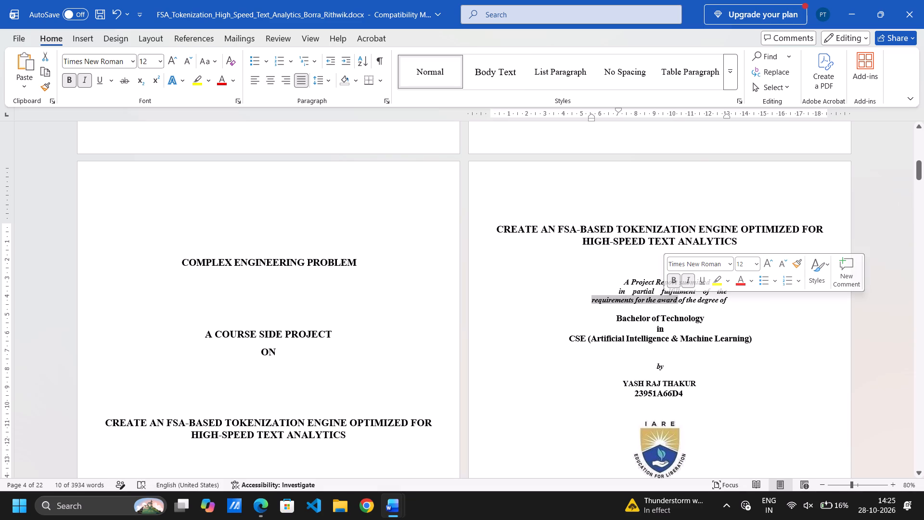
{"action": "left_click", "coordinate": [46, 85]}
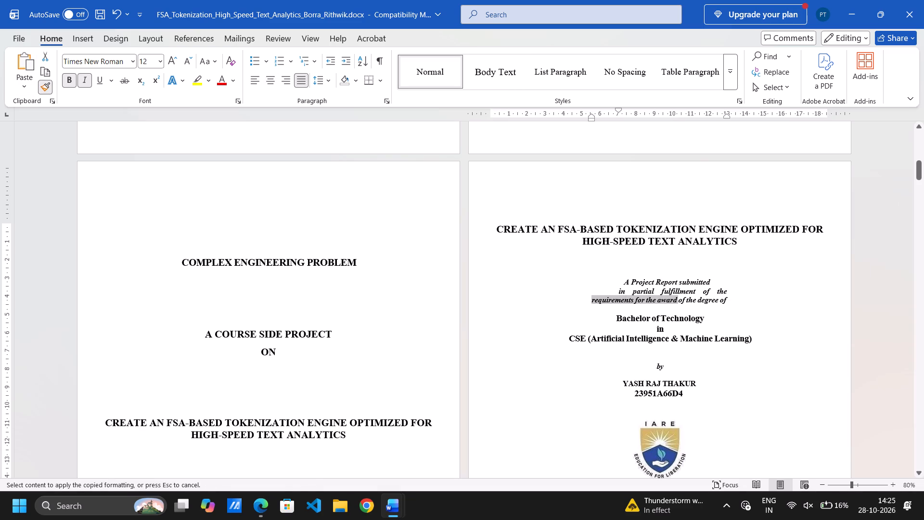
{"action": "left_click_drag", "start_coordinate": [493, 226], "coordinate": [694, 238]}
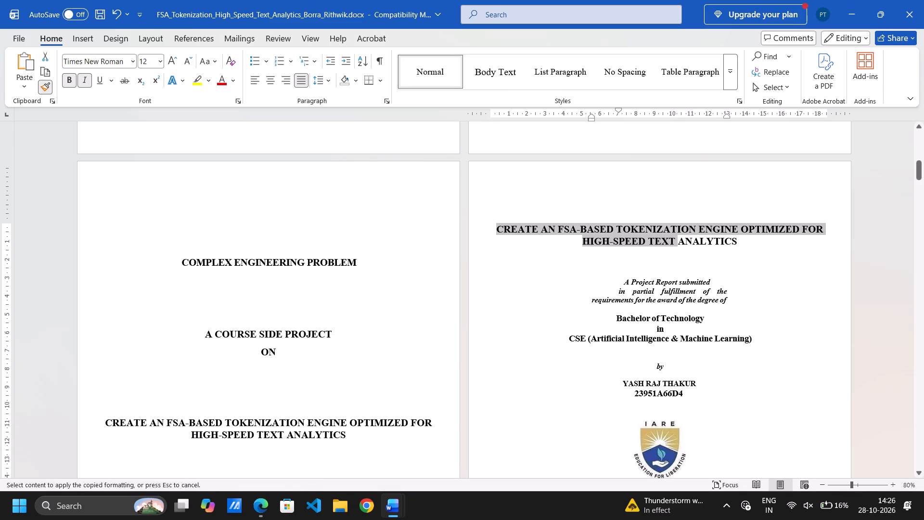
{"action": "left_click_drag", "start_coordinate": [694, 238], "coordinate": [748, 240]}
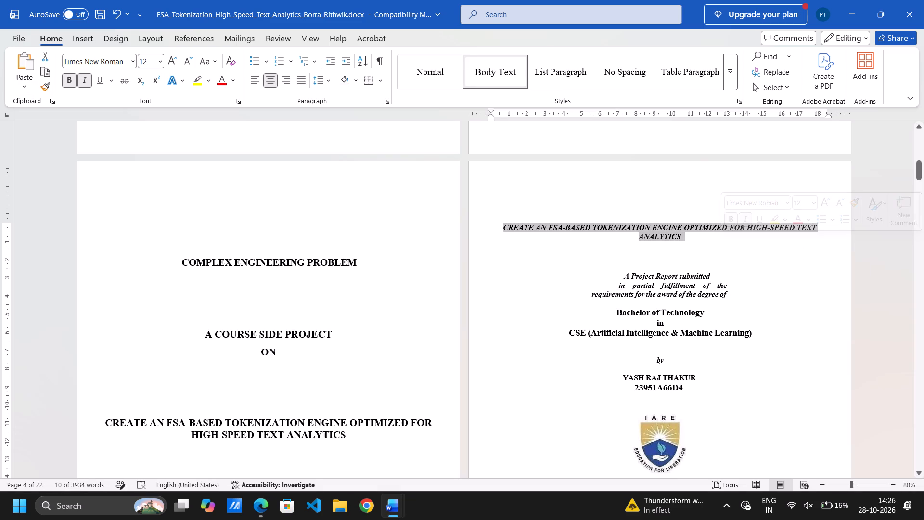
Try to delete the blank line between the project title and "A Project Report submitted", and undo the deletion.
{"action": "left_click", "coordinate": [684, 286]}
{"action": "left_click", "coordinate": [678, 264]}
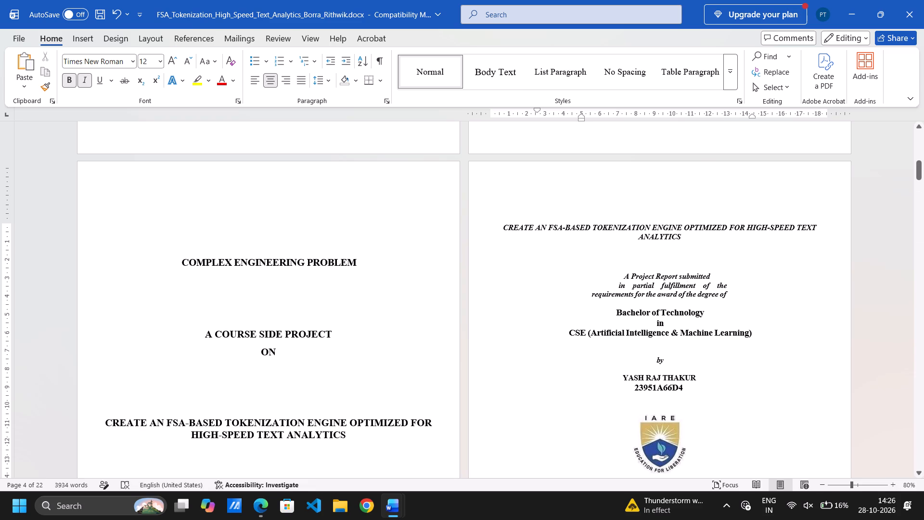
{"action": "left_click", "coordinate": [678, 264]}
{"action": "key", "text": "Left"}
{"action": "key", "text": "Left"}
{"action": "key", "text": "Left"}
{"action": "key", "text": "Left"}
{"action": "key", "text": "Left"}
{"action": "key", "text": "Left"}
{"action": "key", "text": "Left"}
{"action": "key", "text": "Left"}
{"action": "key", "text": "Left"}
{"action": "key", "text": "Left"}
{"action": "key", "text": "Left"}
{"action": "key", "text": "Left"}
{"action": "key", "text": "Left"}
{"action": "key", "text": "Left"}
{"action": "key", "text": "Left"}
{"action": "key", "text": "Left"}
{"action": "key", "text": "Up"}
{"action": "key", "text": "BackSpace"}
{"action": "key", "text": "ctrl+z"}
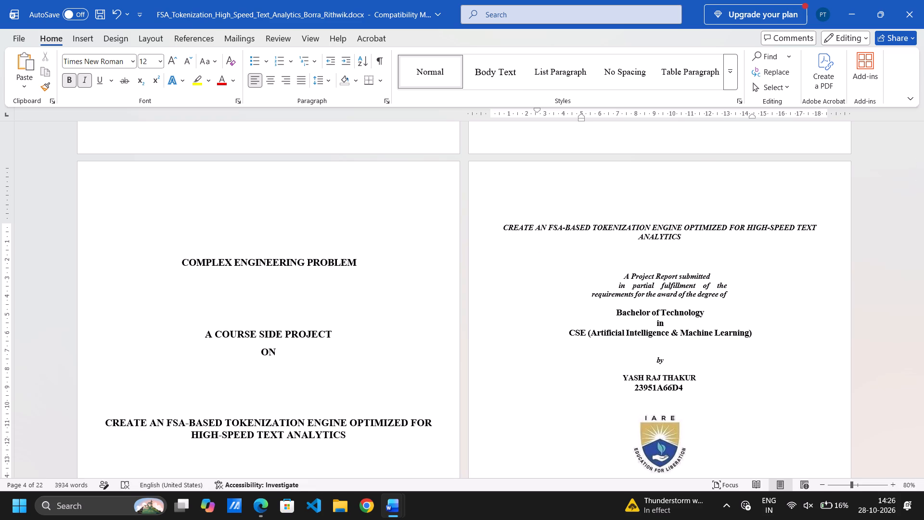
Change the italic project title above "A Project Report submitted" to sentence case.
{"action": "left_click_drag", "start_coordinate": [694, 245], "coordinate": [500, 219]}
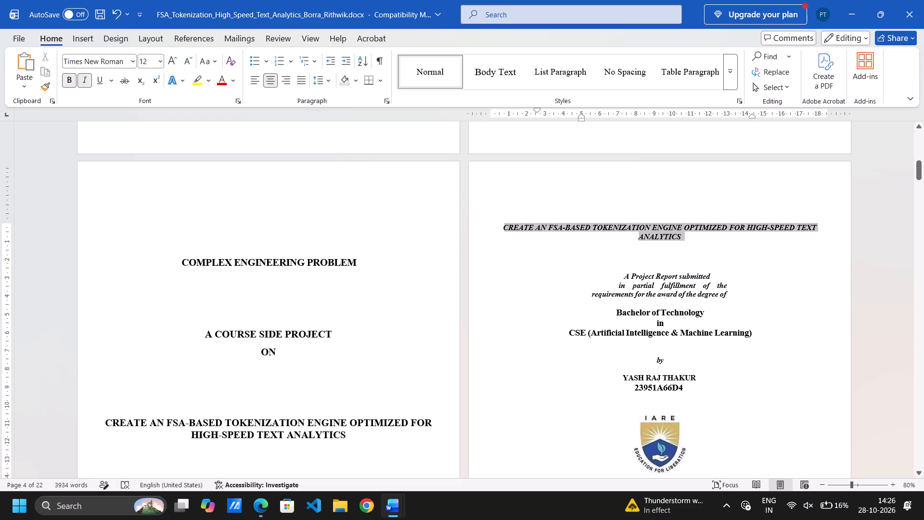
{"action": "left_click_drag", "start_coordinate": [500, 219], "coordinate": [500, 220]}
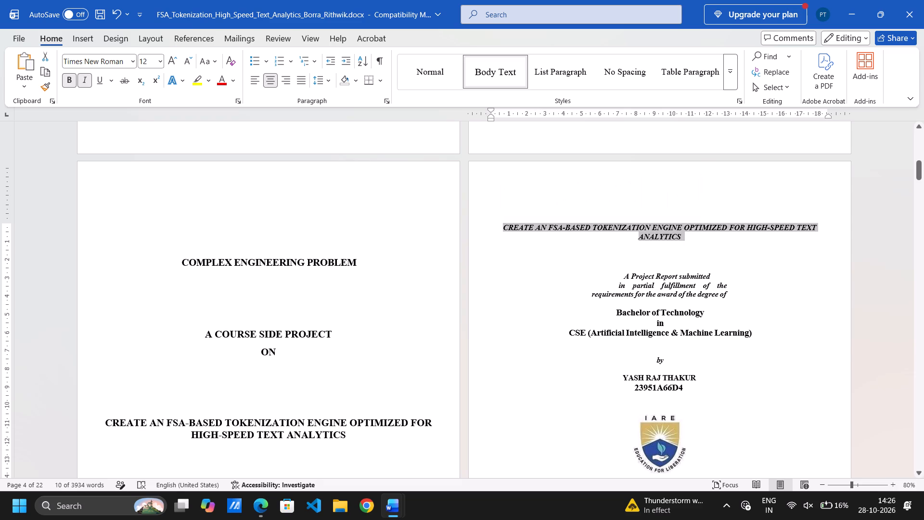
{"action": "left_click_drag", "start_coordinate": [665, 277], "coordinate": [657, 278]}
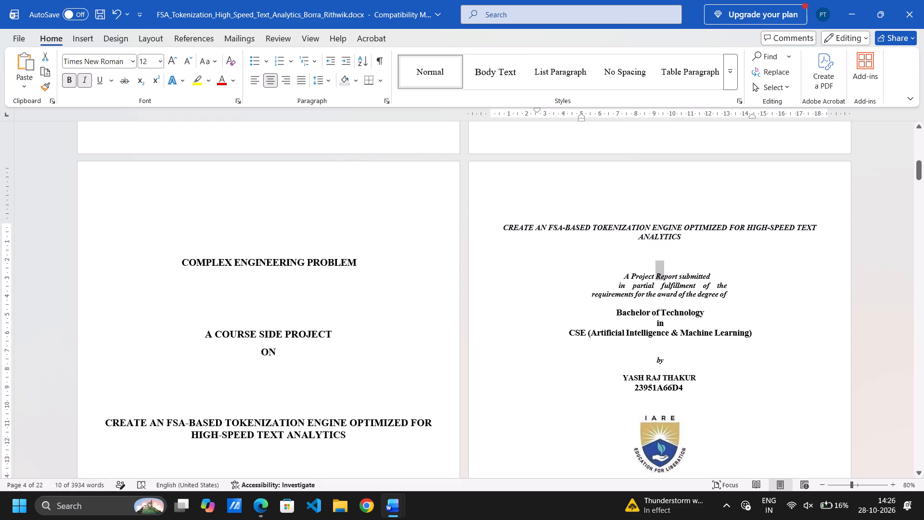
{"action": "left_click_drag", "start_coordinate": [697, 239], "coordinate": [508, 225]}
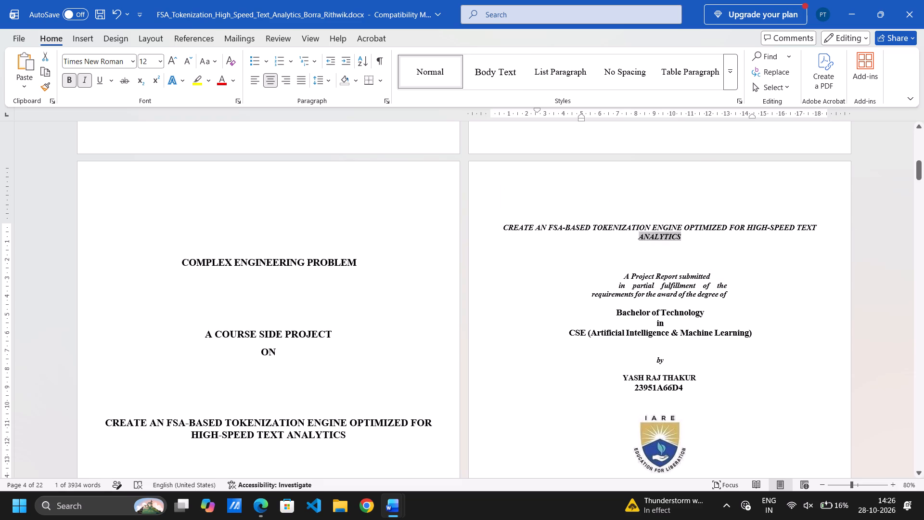
{"action": "left_click_drag", "start_coordinate": [508, 225], "coordinate": [489, 223]}
{"action": "left_click", "coordinate": [205, 58]}
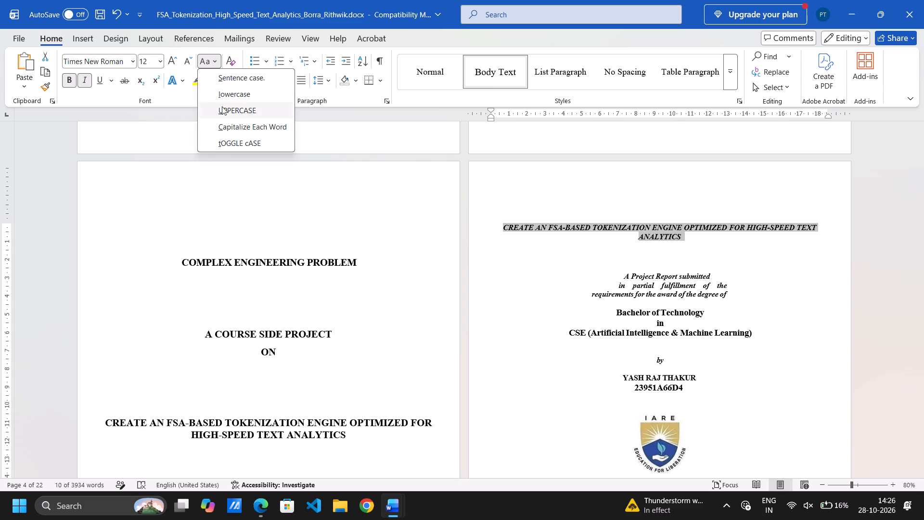
{"action": "left_click", "coordinate": [252, 71]}
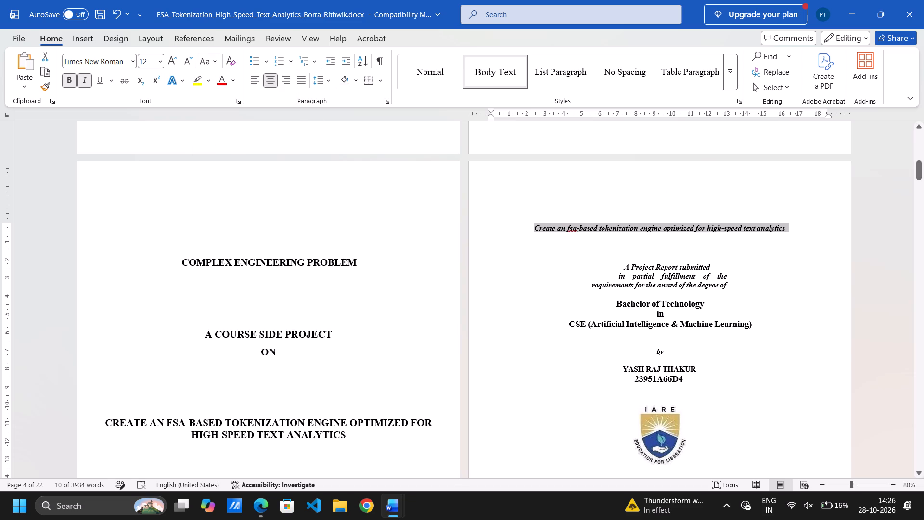
Break the italic project title into three centred lines, splitting it after "engine" and after "optimized for".
{"action": "left_click", "coordinate": [586, 249]}
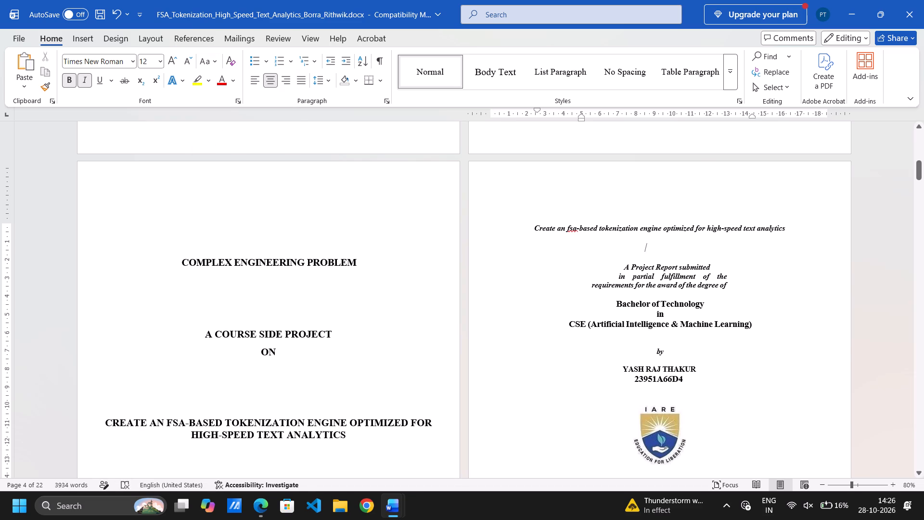
{"action": "left_click_drag", "start_coordinate": [521, 229], "coordinate": [773, 247]}
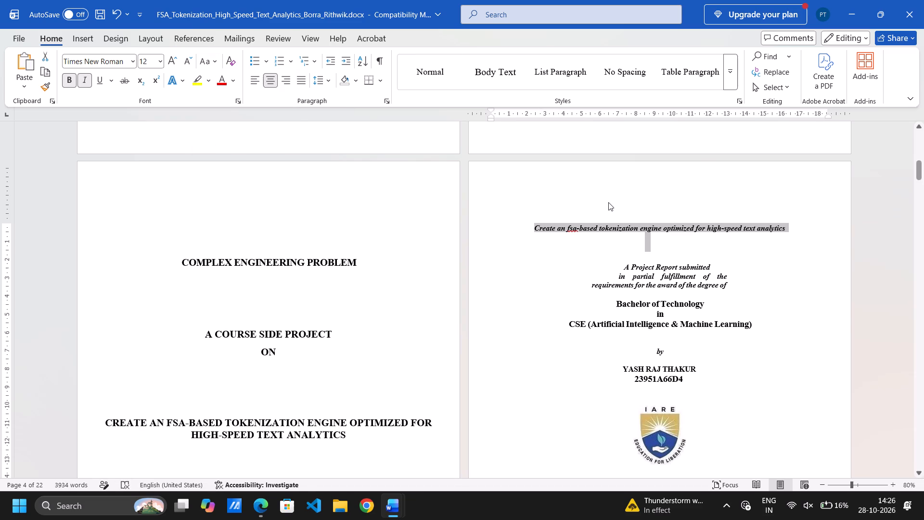
{"action": "left_click", "coordinate": [610, 203]}
{"action": "left_click", "coordinate": [661, 228]}
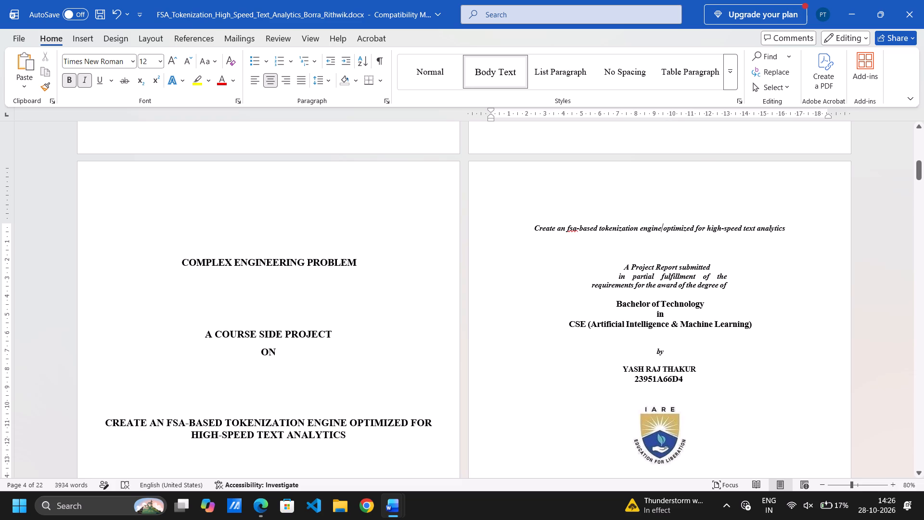
{"action": "key", "text": "Return"}
{"action": "key", "text": "Right"}
{"action": "key", "text": "Right"}
{"action": "key", "text": "Right"}
{"action": "key", "text": "Right"}
{"action": "key", "text": "Right"}
{"action": "key", "text": "Right"}
{"action": "key", "text": "Right"}
{"action": "key", "text": "Right"}
{"action": "key", "text": "Right"}
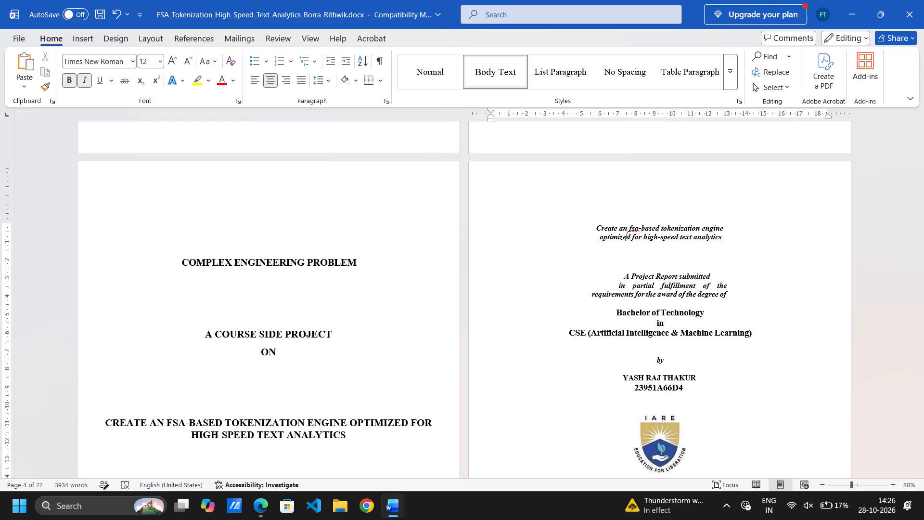
{"action": "key", "text": "Right"}
{"action": "key", "text": "Right"}
{"action": "key", "text": "Right"}
{"action": "key", "text": "Right"}
{"action": "key", "text": "Right"}
{"action": "key", "text": "Return"}
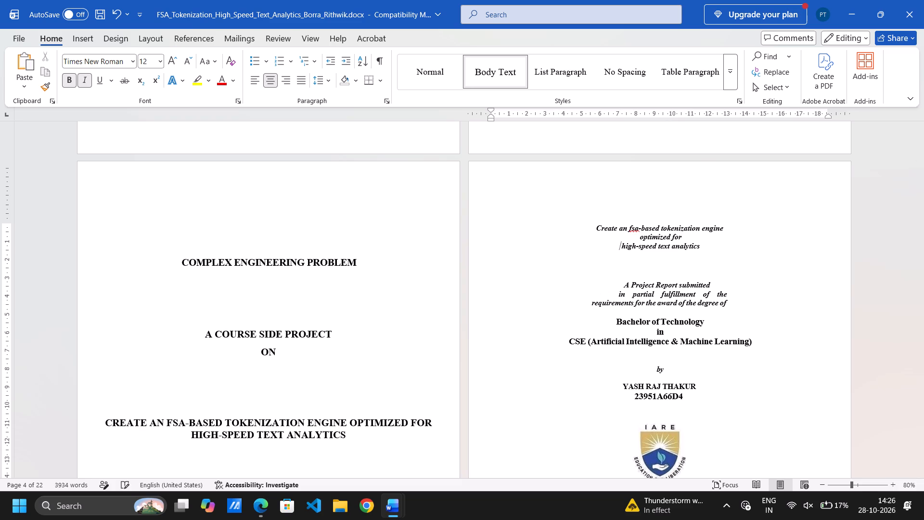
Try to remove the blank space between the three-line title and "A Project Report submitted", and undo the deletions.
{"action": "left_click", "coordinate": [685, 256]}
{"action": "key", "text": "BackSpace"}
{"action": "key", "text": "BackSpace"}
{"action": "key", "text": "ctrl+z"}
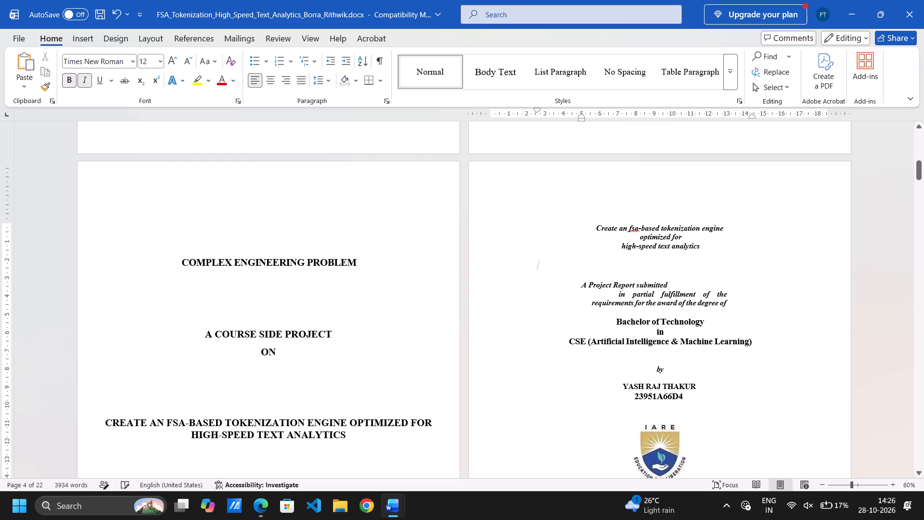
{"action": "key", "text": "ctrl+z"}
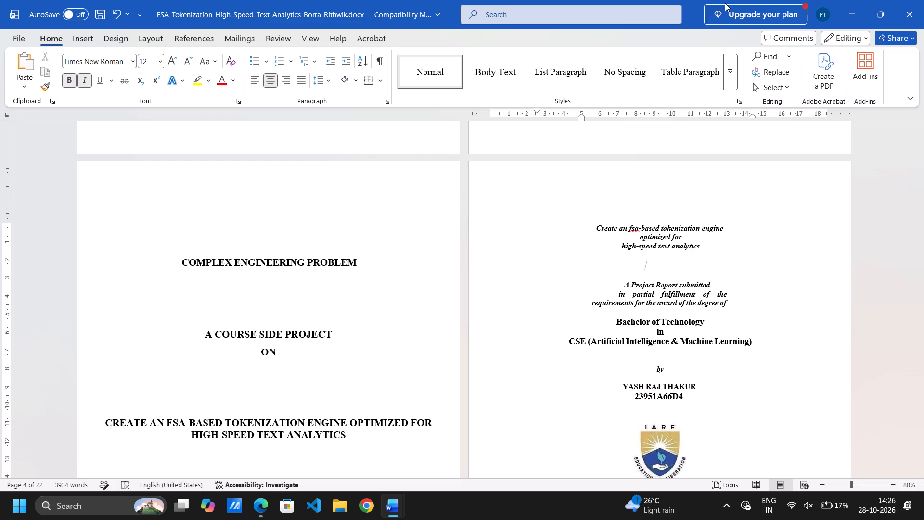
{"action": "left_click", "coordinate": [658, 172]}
Replace the student name after "submitted by" in the Certificate paragraph with the new student's name.
{"action": "scroll", "coordinate": [658, 172], "scroll_direction": "down", "scroll_amount": 2}
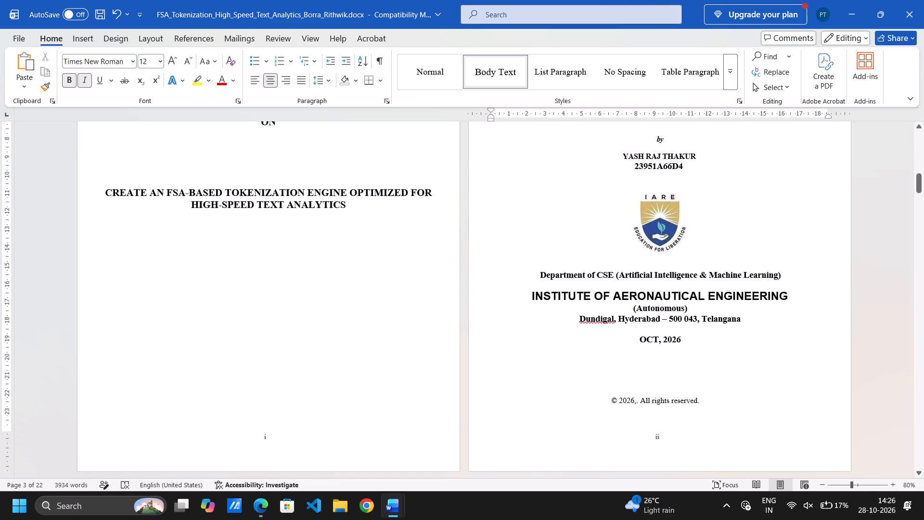
{"action": "scroll", "coordinate": [658, 172], "scroll_direction": "down", "scroll_amount": 4}
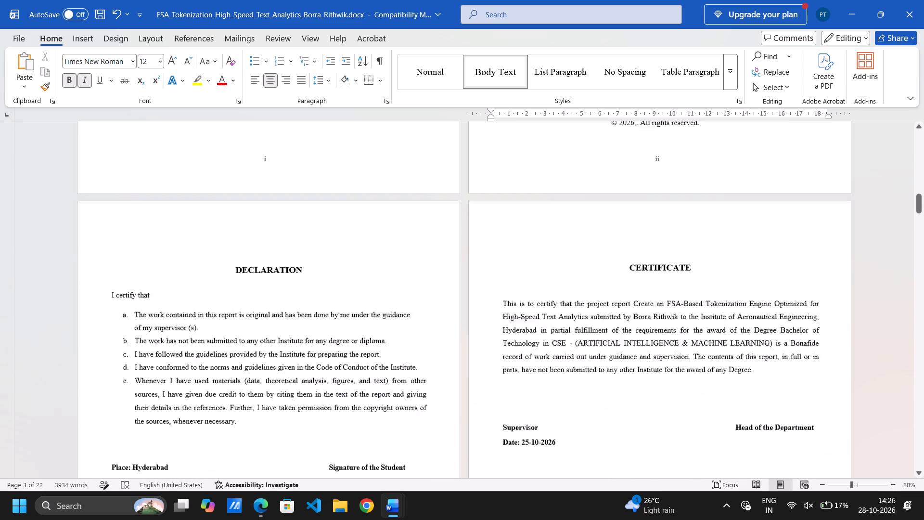
{"action": "scroll", "coordinate": [658, 172], "scroll_direction": "down", "scroll_amount": 1}
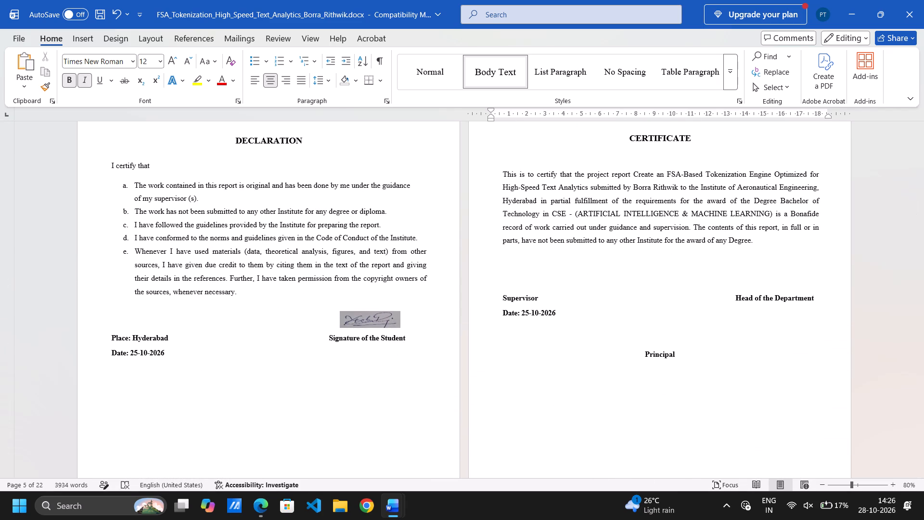
{"action": "left_click", "coordinate": [681, 186]}
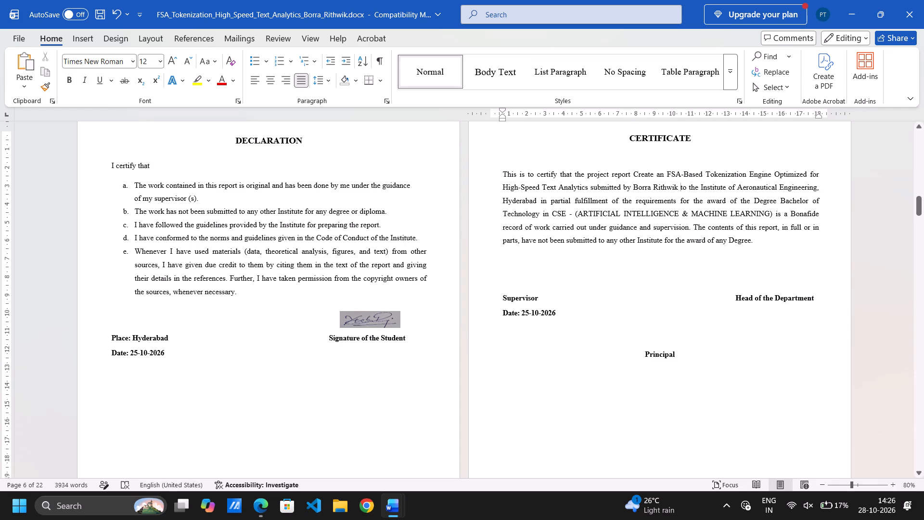
{"action": "key", "text": "Left"}
{"action": "key", "text": "BackSpace"}
{"action": "key", "text": "BackSpace"}
{"action": "key", "text": "BackSpace"}
{"action": "key", "text": "BackSpace"}
{"action": "key", "text": "BackSpace"}
{"action": "key", "text": "BackSpace"}
{"action": "key", "text": "BackSpace"}
{"action": "key", "text": "BackSpace"}
{"action": "key", "text": "BackSpace"}
{"action": "key", "text": "BackSpace"}
{"action": "key", "text": "BackSpace"}
{"action": "key", "text": "BackSpace"}
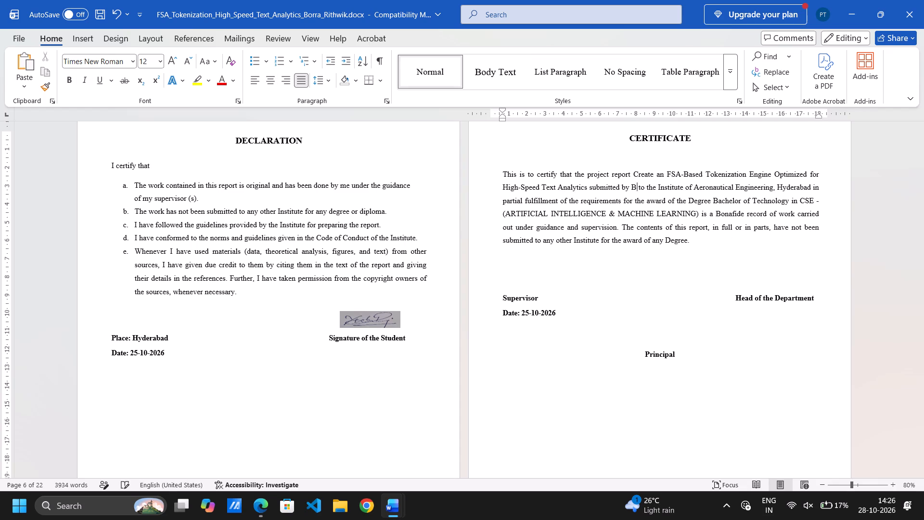
{"action": "key", "text": "BackSpace"}
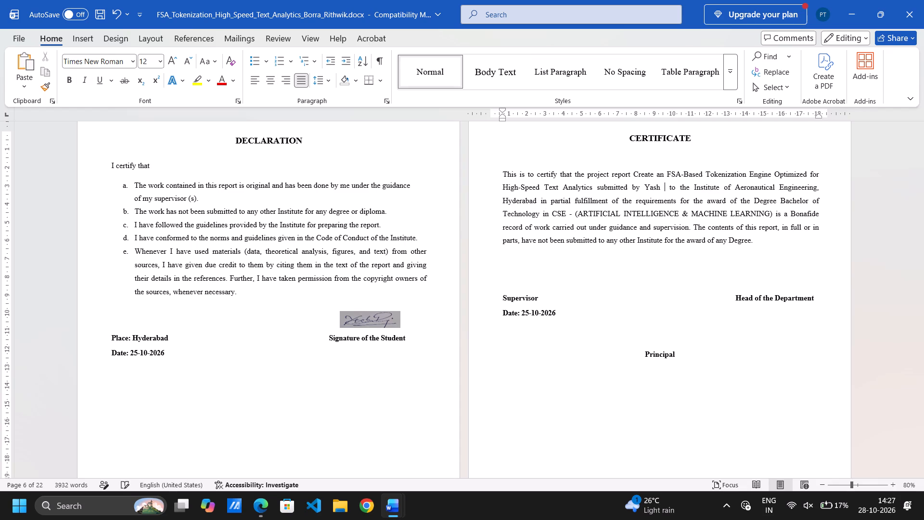
{"action": "key", "text": "BackSpace"}
{"action": "key", "text": "BackSpace"}
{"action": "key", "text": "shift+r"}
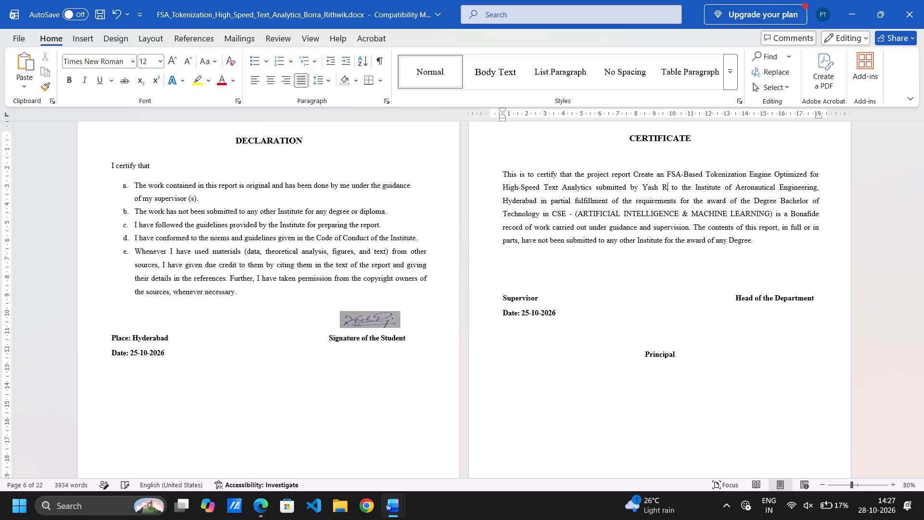
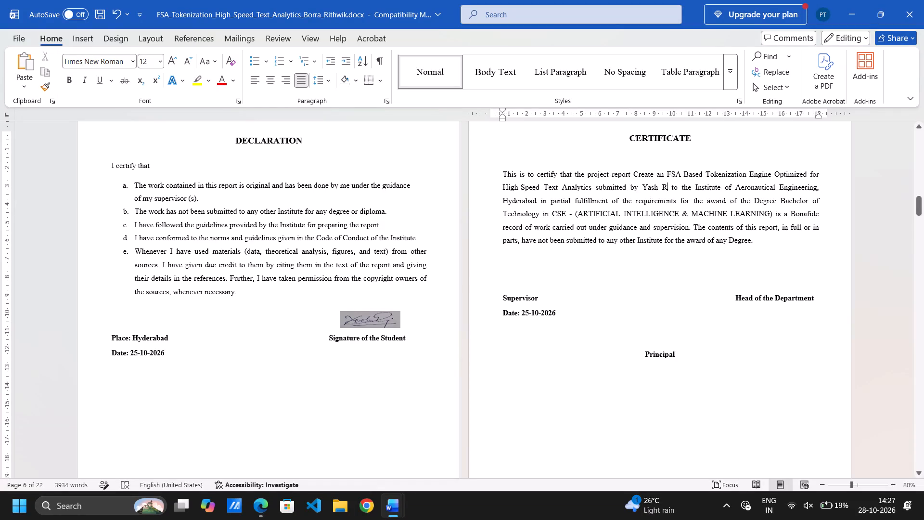
Complete the new student's name, including the surname, after "submitted by" in the Certificate paragraph.
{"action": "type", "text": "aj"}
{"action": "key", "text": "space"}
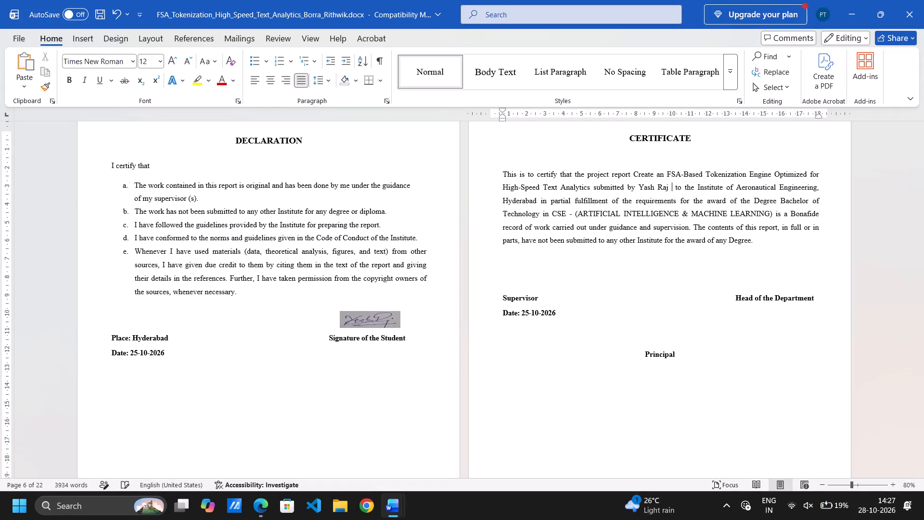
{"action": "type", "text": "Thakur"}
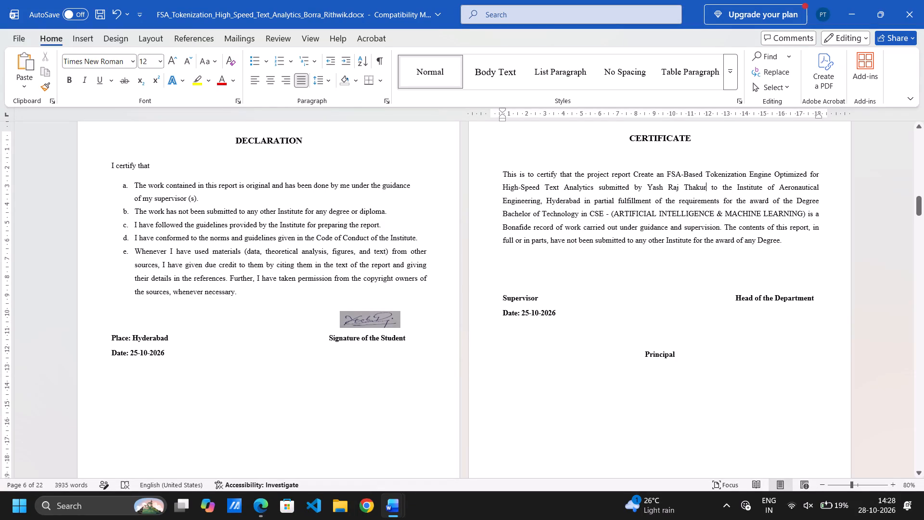
Copy the student's full name from the Certificate paragraph and replace the old student name after "submitted by" in the Approval Sheet with it.
{"action": "scroll", "coordinate": [733, 270], "scroll_direction": "down", "scroll_amount": 3}
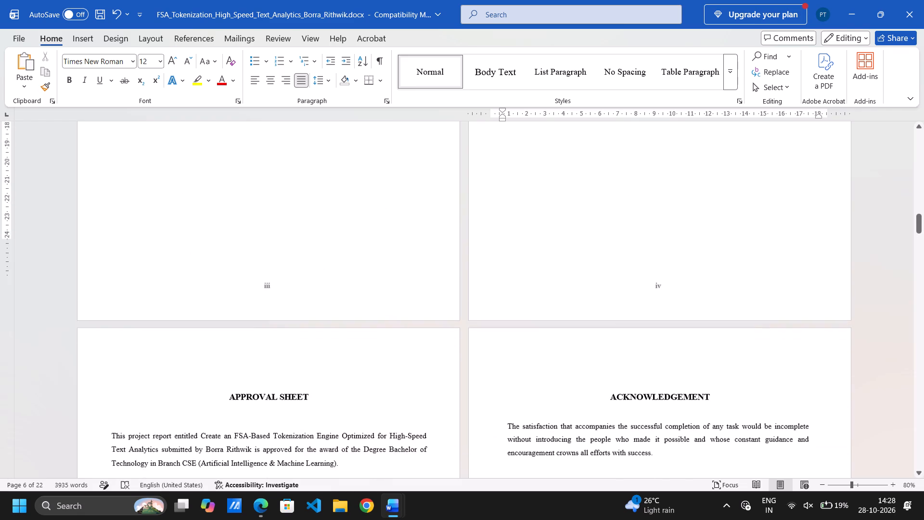
{"action": "scroll", "coordinate": [733, 270], "scroll_direction": "down", "scroll_amount": 1}
{"action": "scroll", "coordinate": [551, 266], "scroll_direction": "up", "scroll_amount": 4}
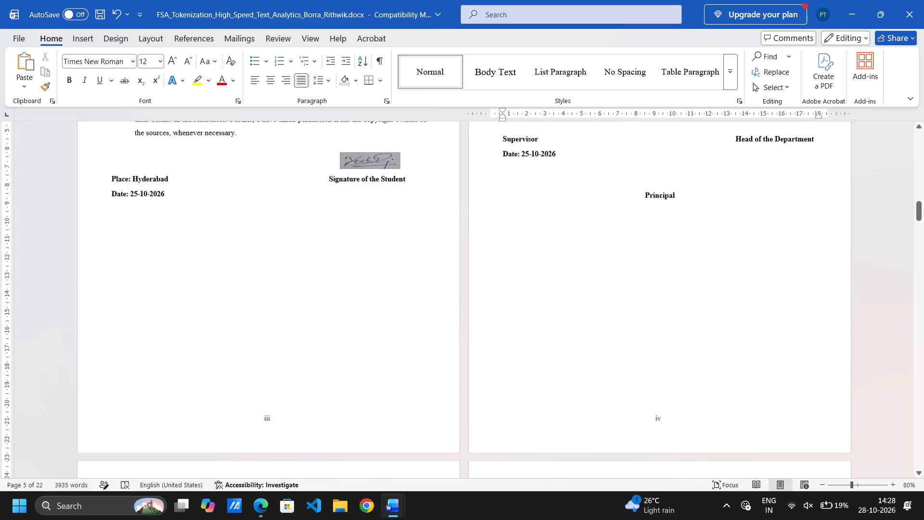
{"action": "scroll", "coordinate": [551, 266], "scroll_direction": "up", "scroll_amount": 1}
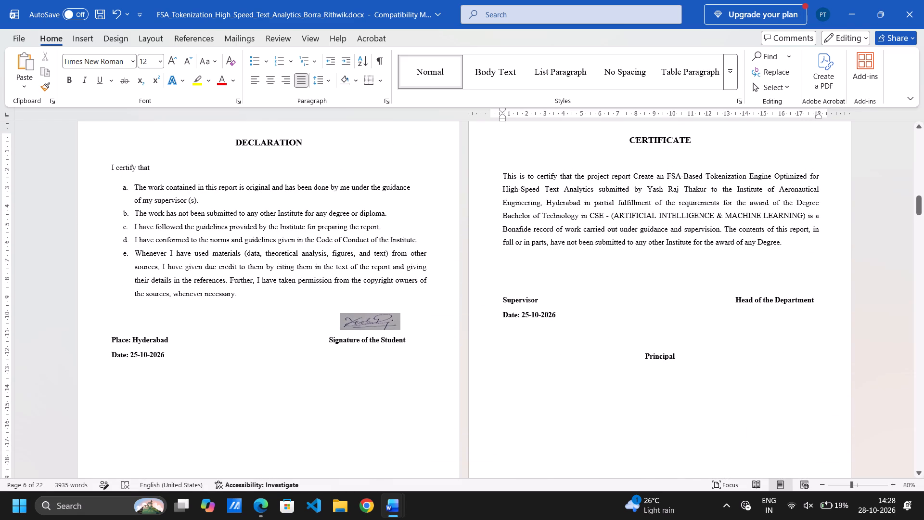
{"action": "left_click_drag", "start_coordinate": [708, 188], "coordinate": [657, 189]}
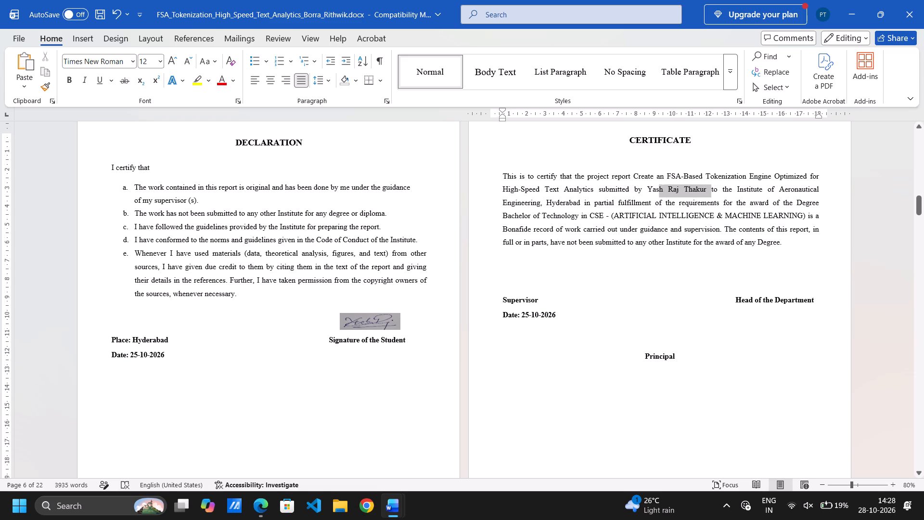
{"action": "left_click_drag", "start_coordinate": [657, 189], "coordinate": [646, 189]}
{"action": "key", "text": "ctrl+c"}
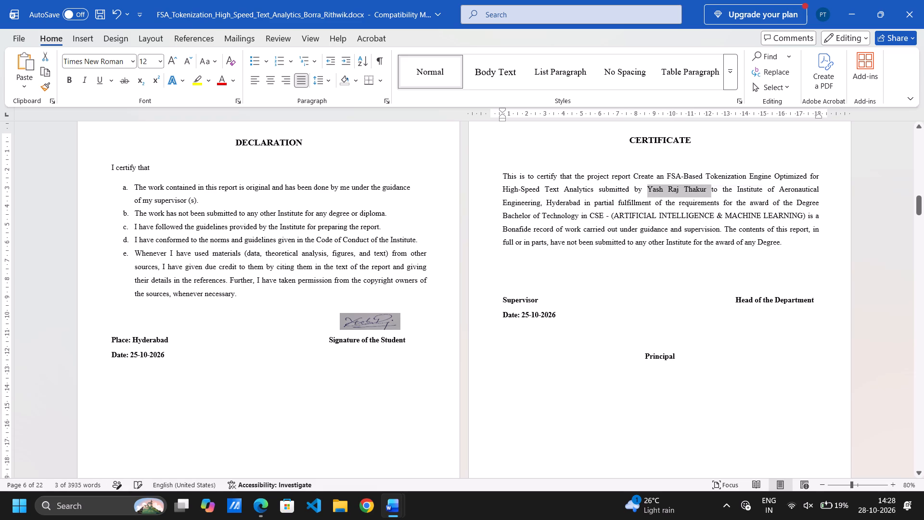
{"action": "scroll", "coordinate": [386, 288], "scroll_direction": "down", "scroll_amount": 7}
{"action": "scroll", "coordinate": [307, 365], "scroll_direction": "down", "scroll_amount": 1}
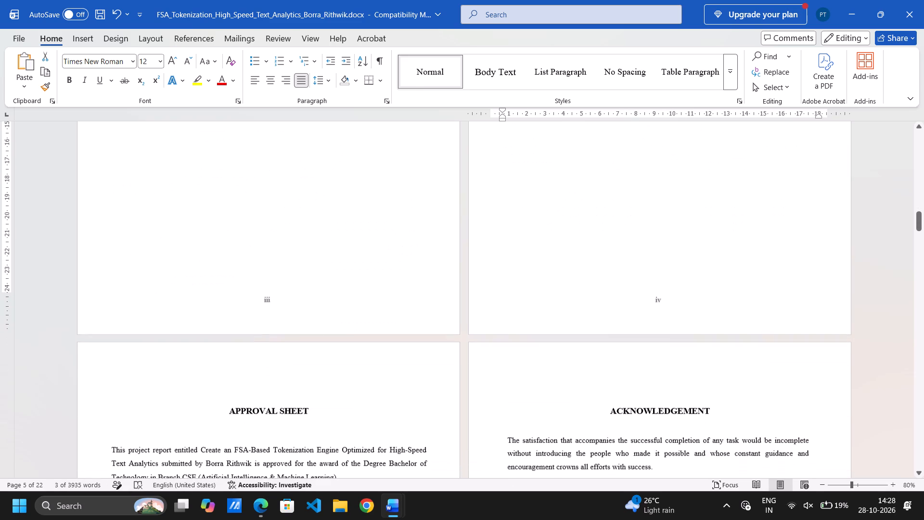
{"action": "scroll", "coordinate": [278, 412], "scroll_direction": "down", "scroll_amount": 1}
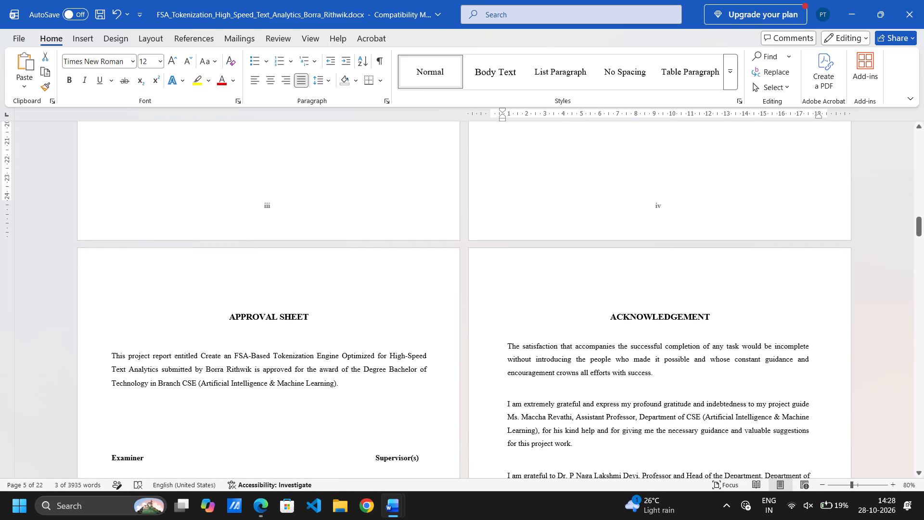
{"action": "left_click_drag", "start_coordinate": [252, 371], "coordinate": [210, 368]}
{"action": "left_click_drag", "start_coordinate": [210, 368], "coordinate": [206, 368]}
{"action": "key", "text": "ctrl+v"}
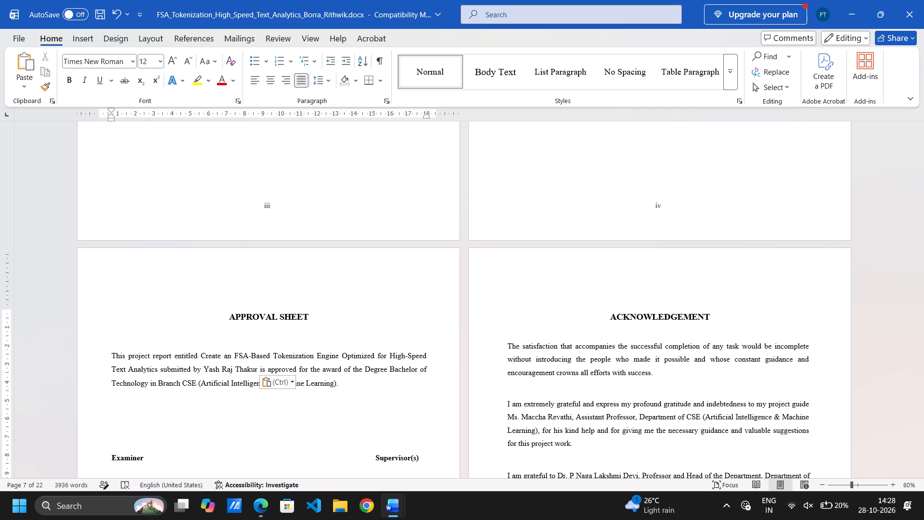
Switch to the Student Performance Fuzzy Grading report, look through its title and Declaration pages, and close that document.
{"action": "scroll", "coordinate": [255, 400], "scroll_direction": "down", "scroll_amount": 1}
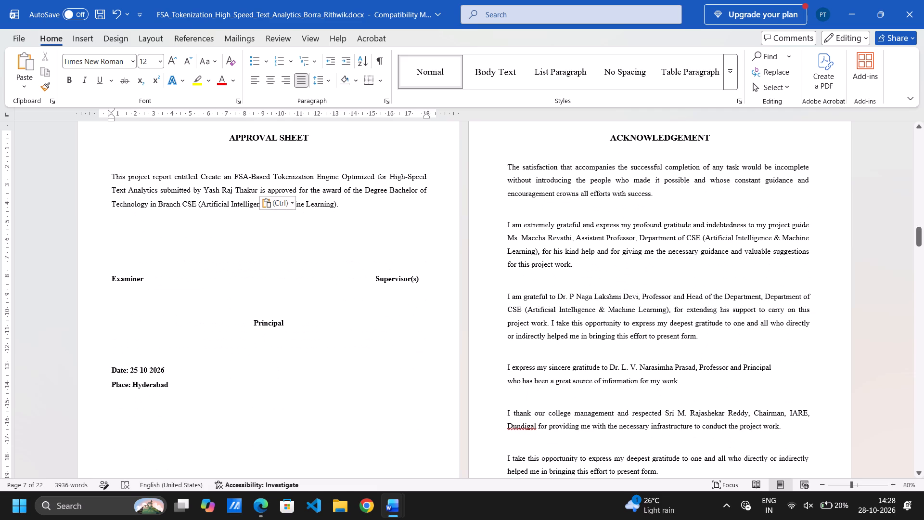
{"action": "key", "text": "alt+Tab"}
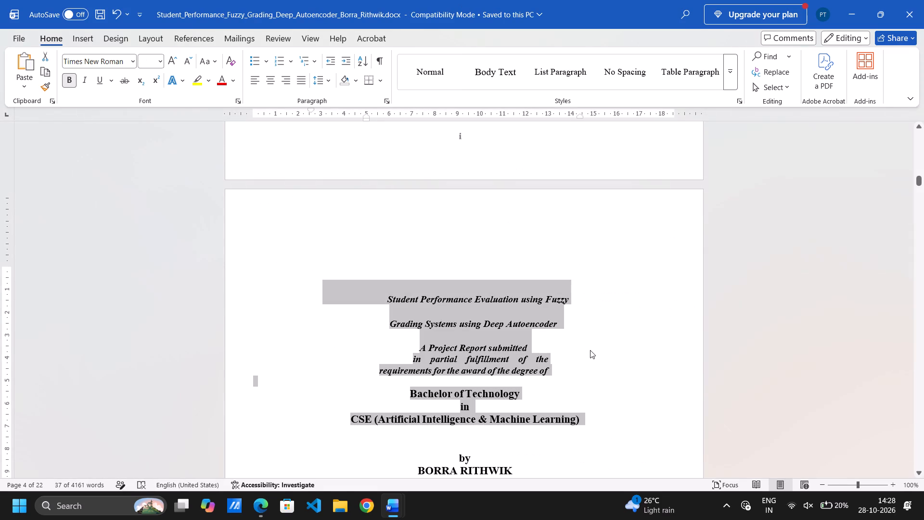
{"action": "left_click", "coordinate": [466, 301]}
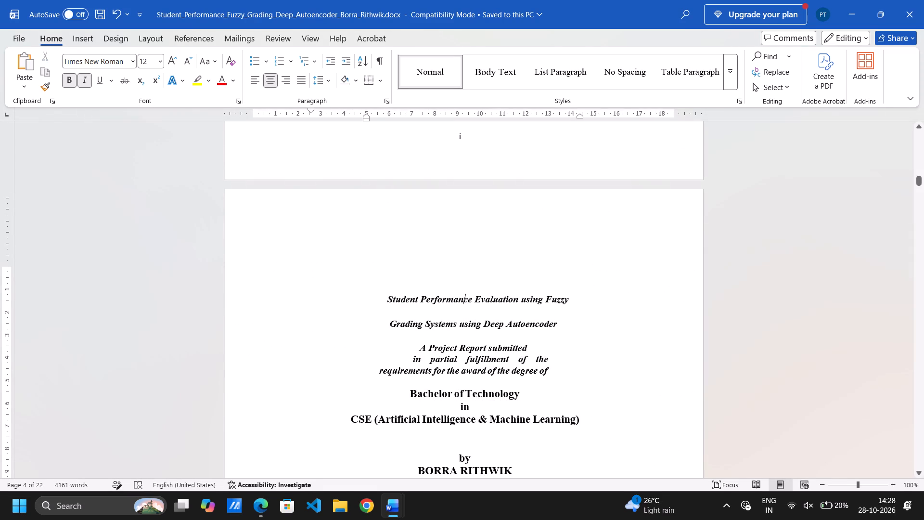
{"action": "scroll", "coordinate": [363, 204], "scroll_direction": "down", "scroll_amount": 5}
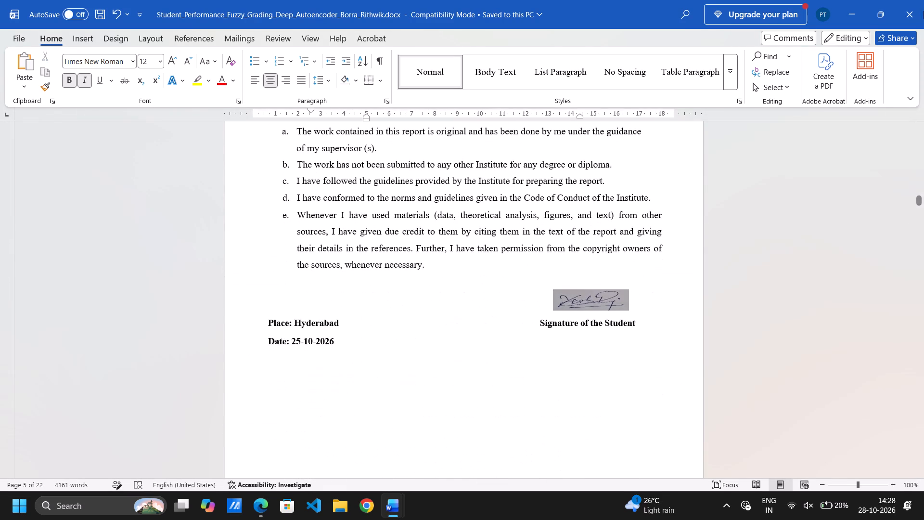
{"action": "left_click", "coordinate": [922, 21]}
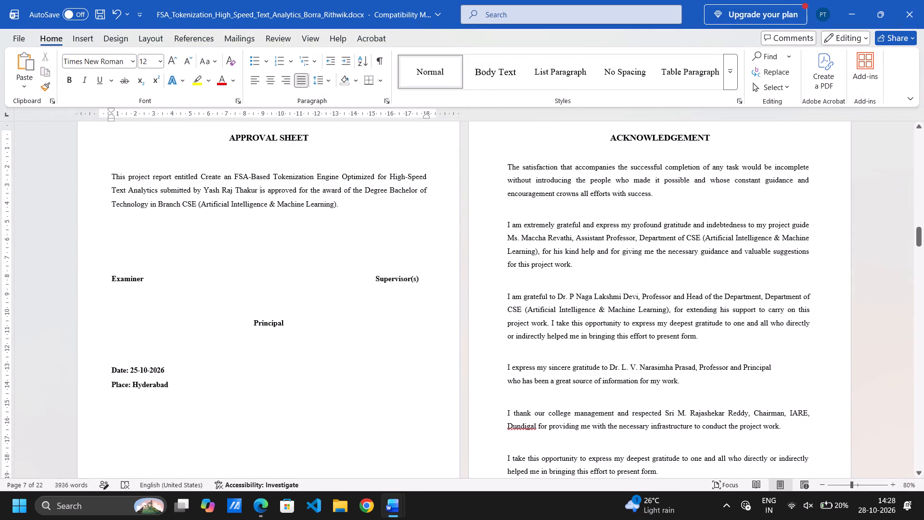
Make the Head of the Department's name, with the preceding "to", bold in the Acknowledgement's third paragraph.
{"action": "left_click_drag", "start_coordinate": [555, 293], "coordinate": [633, 293]}
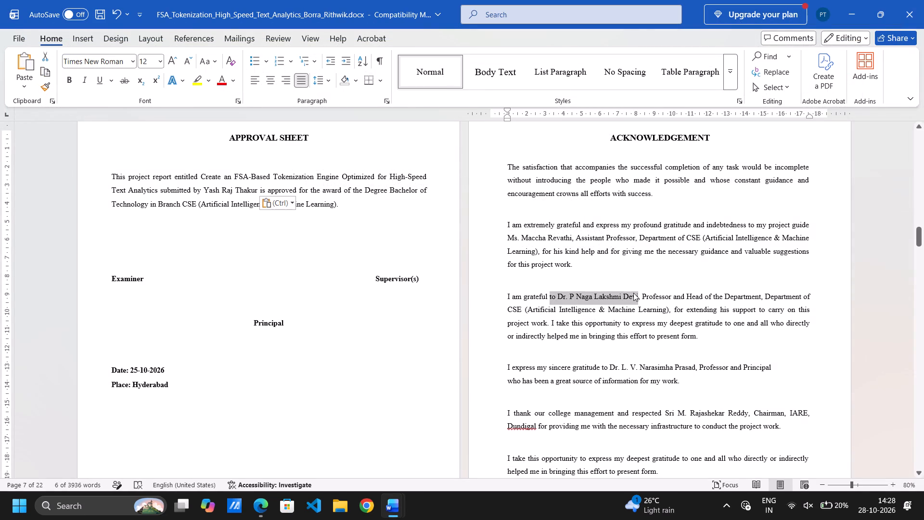
{"action": "key", "text": "ctrl+b"}
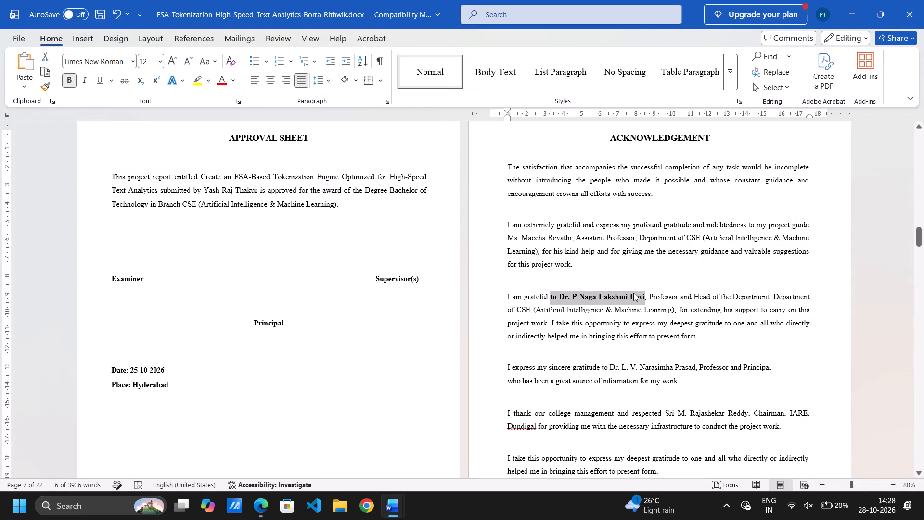
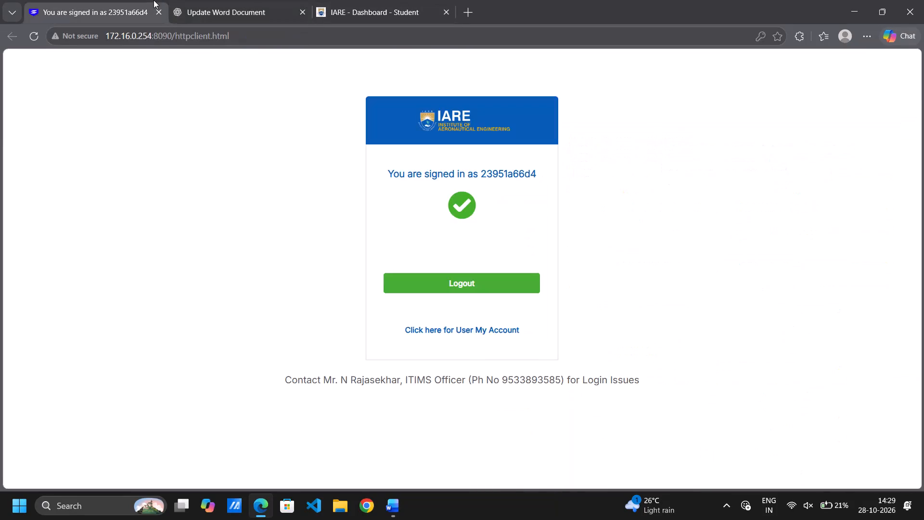
In the student portal, open the AAT-II uploads page, get the Language Modeling question and copy the course name.
{"action": "left_click", "coordinate": [430, 3]}
{"action": "scroll", "coordinate": [26, 326], "scroll_direction": "down", "scroll_amount": 6}
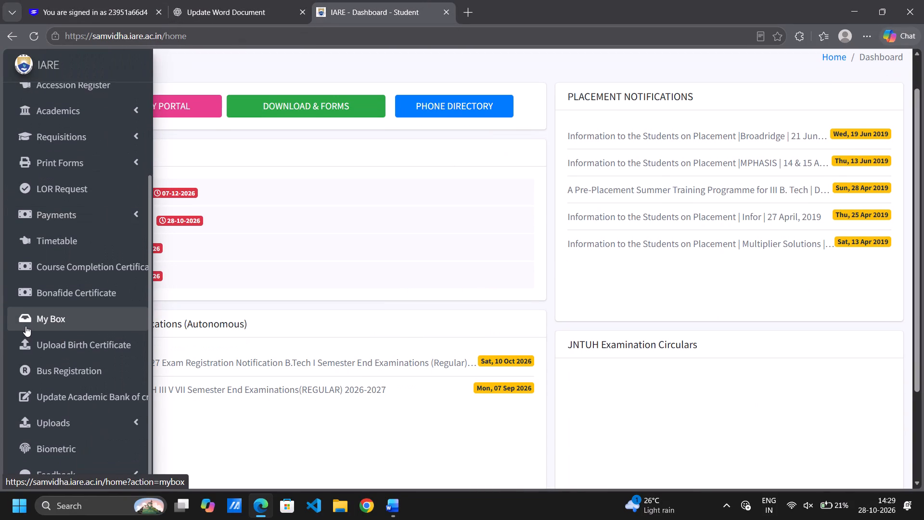
{"action": "left_click", "coordinate": [37, 426]}
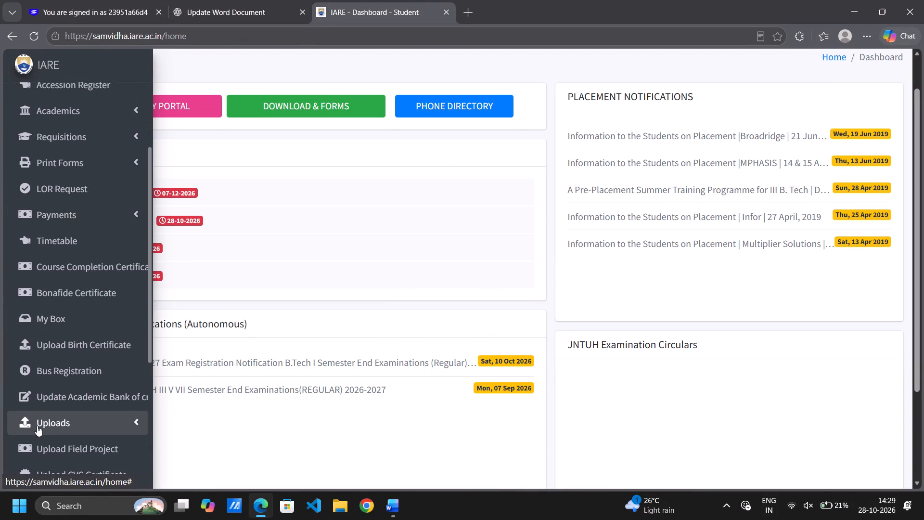
{"action": "scroll", "coordinate": [37, 426], "scroll_direction": "down", "scroll_amount": 3}
{"action": "left_click", "coordinate": [94, 393]}
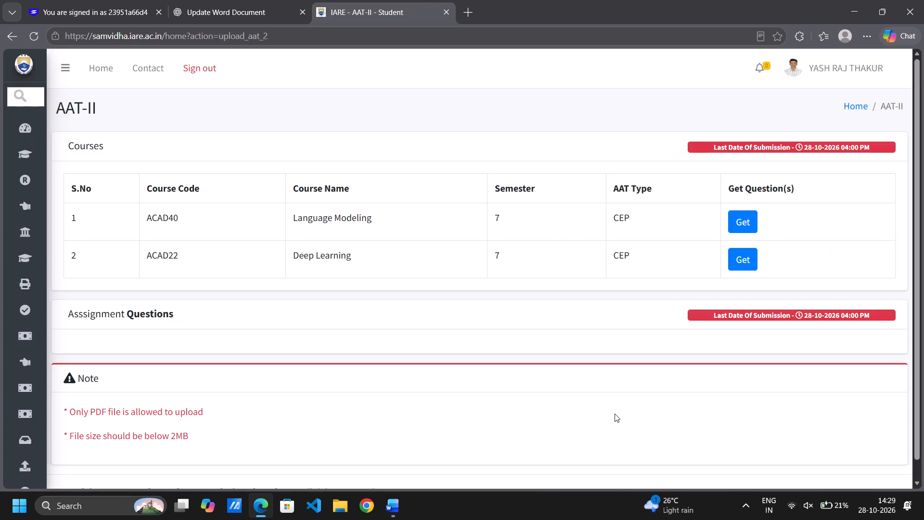
{"action": "left_click", "coordinate": [754, 219]}
{"action": "left_click", "coordinate": [666, 319]}
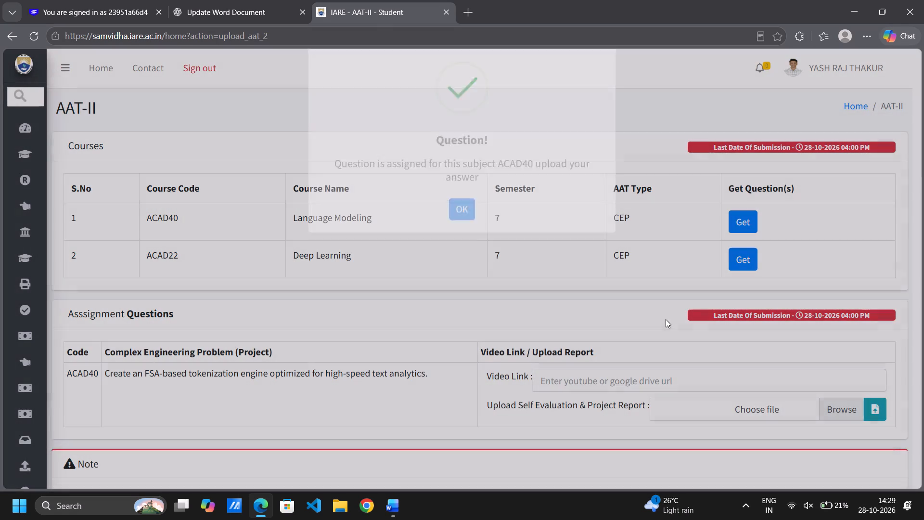
{"action": "left_click_drag", "start_coordinate": [412, 220], "coordinate": [295, 215]}
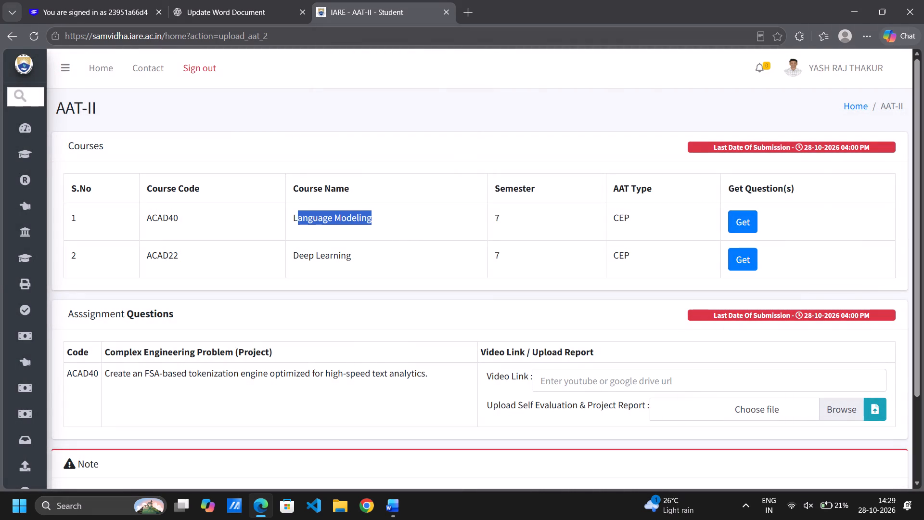
{"action": "left_click_drag", "start_coordinate": [295, 215], "coordinate": [292, 215]}
{"action": "key", "text": "ctrl+c"}
Switch back to the FSA tokenization report and review its front pages from the self-assessment form through the Certificate.
{"action": "key", "text": "alt+Tab"}
{"action": "key", "text": "alt+Tab"}
{"action": "key", "text": "alt+Tab"}
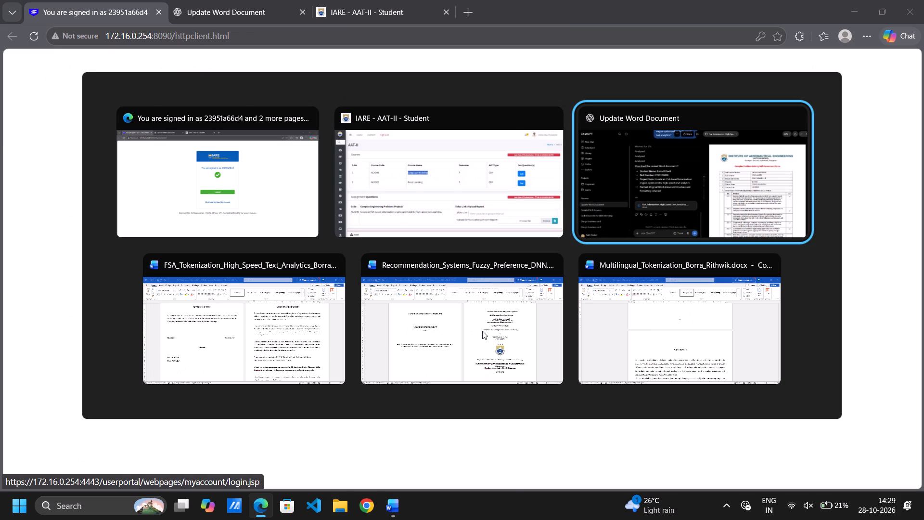
{"action": "key", "text": "alt+Tab"}
{"action": "scroll", "coordinate": [482, 331], "scroll_direction": "up", "scroll_amount": 15}
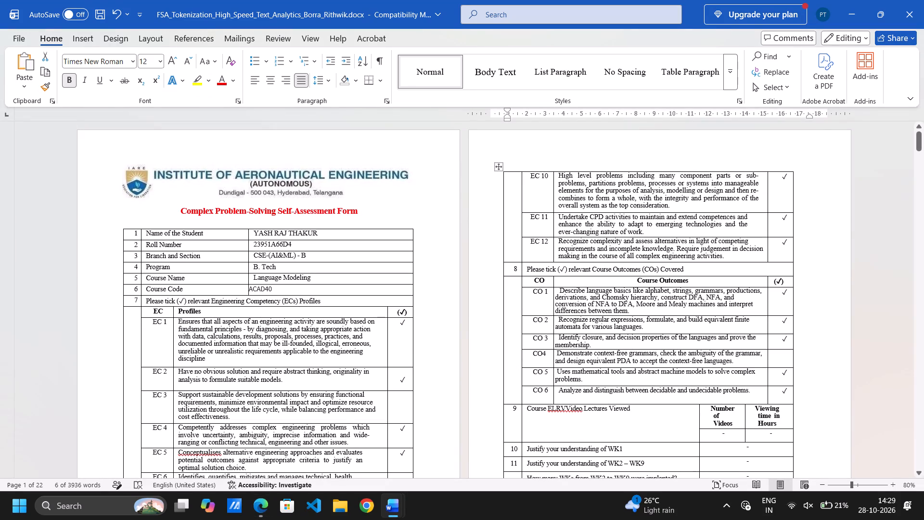
{"action": "scroll", "coordinate": [529, 297], "scroll_direction": "down", "scroll_amount": 5}
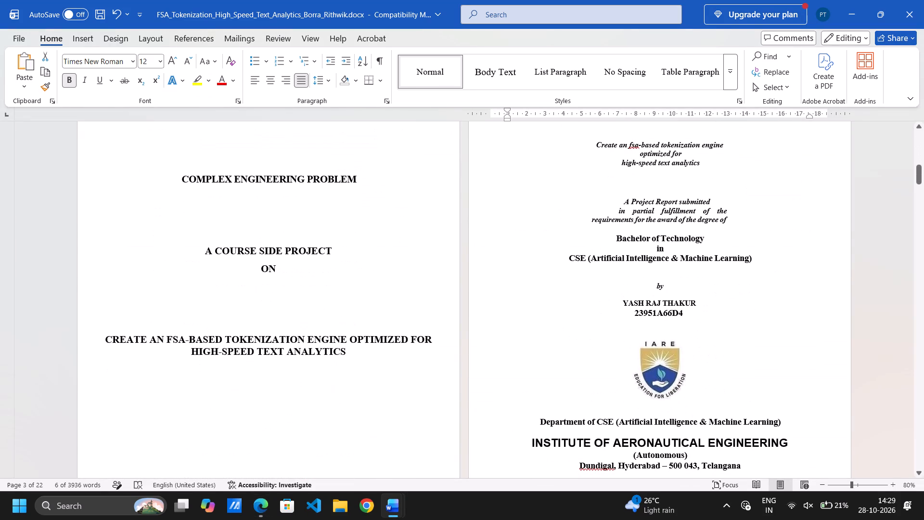
{"action": "scroll", "coordinate": [529, 297], "scroll_direction": "down", "scroll_amount": 4}
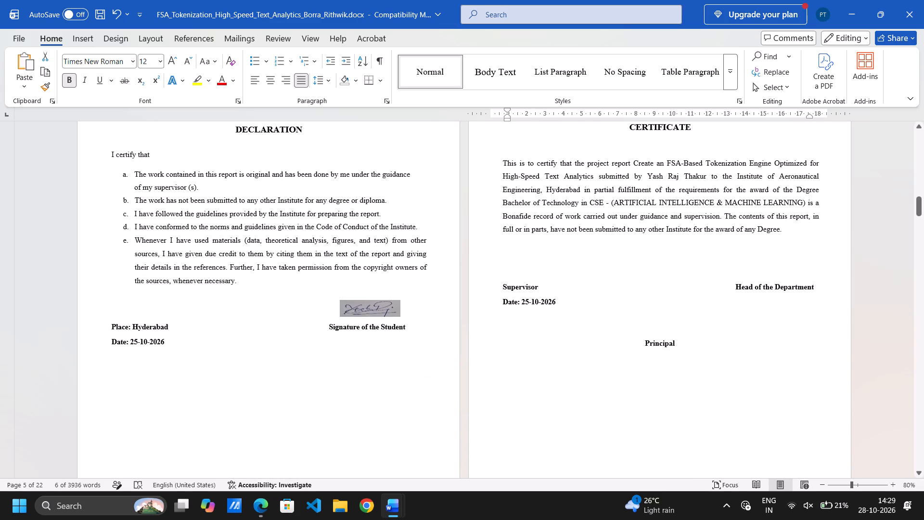
{"action": "scroll", "coordinate": [665, 284], "scroll_direction": "down", "scroll_amount": 3}
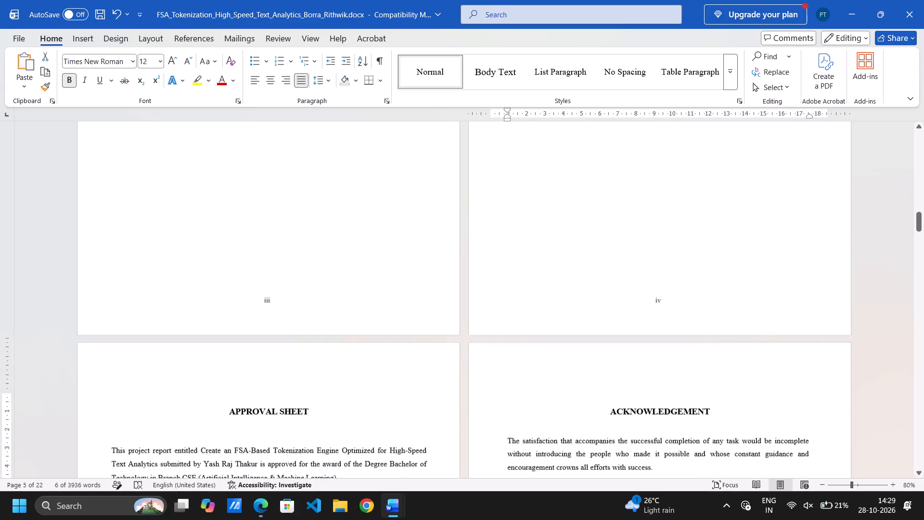
In the student portal, show the 2026-27 timetable for CSE (AI&ML) - VII Semester (Section - B), including its subject staff list.
{"action": "key", "text": "alt+Tab"}
{"action": "key", "text": "alt+Tab"}
{"action": "key", "text": "alt+Tab"}
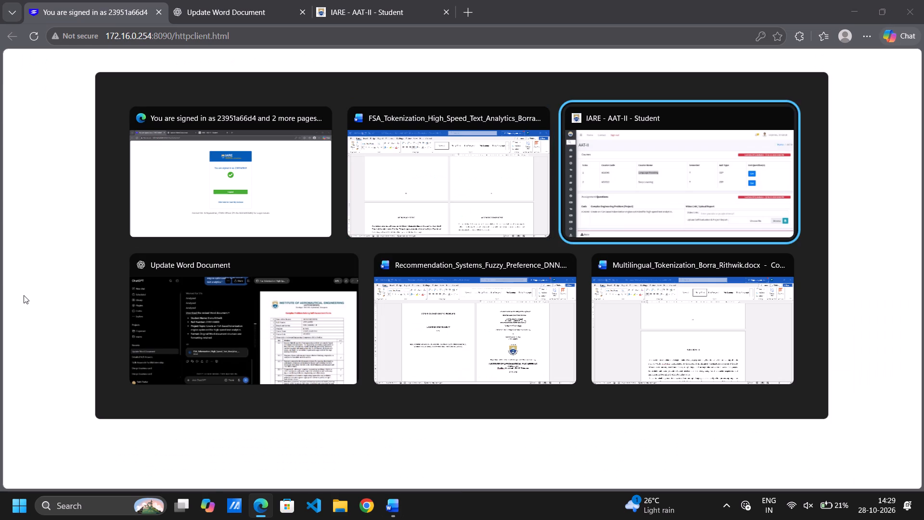
{"action": "left_click", "coordinate": [57, 350]}
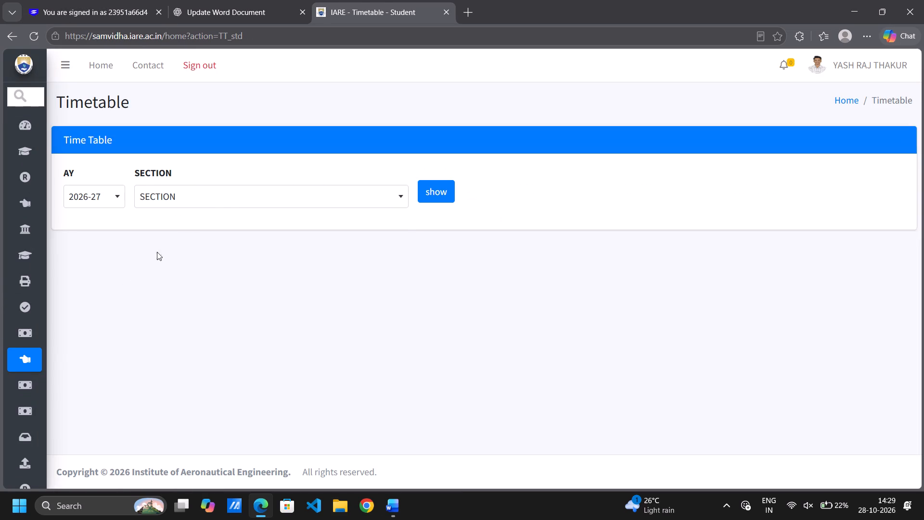
{"action": "left_click", "coordinate": [227, 205]}
{"action": "left_click", "coordinate": [231, 246]}
{"action": "left_click", "coordinate": [287, 172]}
{"action": "left_click", "coordinate": [282, 195]}
{"action": "left_click", "coordinate": [290, 271]}
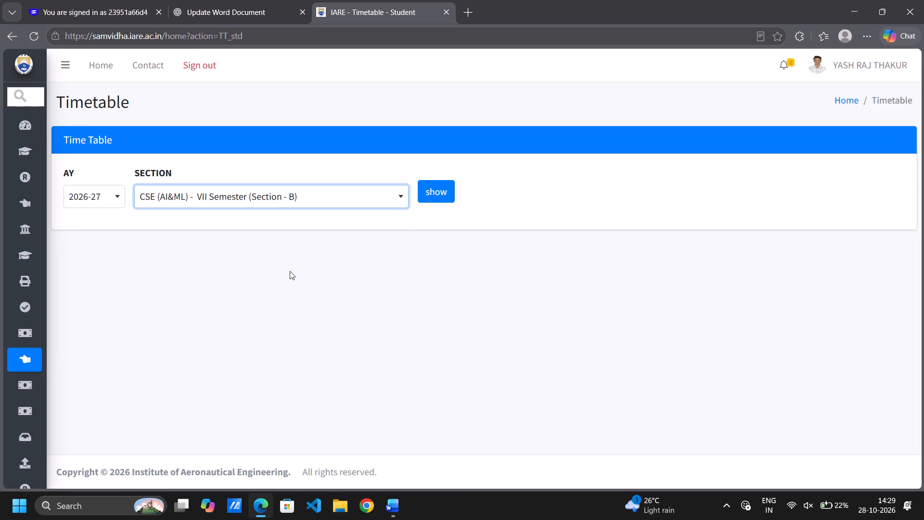
{"action": "left_click", "coordinate": [451, 191]}
{"action": "scroll", "coordinate": [469, 362], "scroll_direction": "down", "scroll_amount": 6}
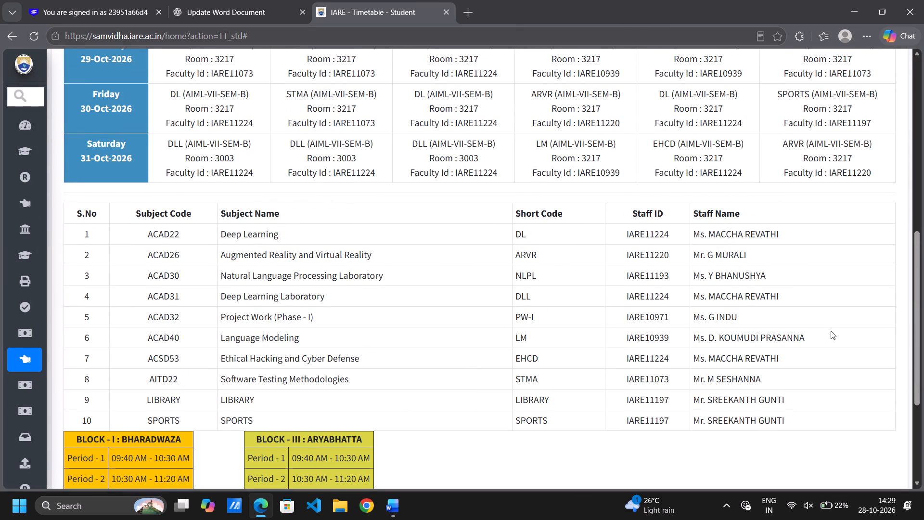
Copy the Language Modeling teacher's name from the timetable's staff list and replace the project guide's name in the Acknowledgement with it as plain text.
{"action": "left_click_drag", "start_coordinate": [824, 337], "coordinate": [689, 333]}
{"action": "key", "text": "ctrl+c"}
{"action": "key", "text": "alt+Tab"}
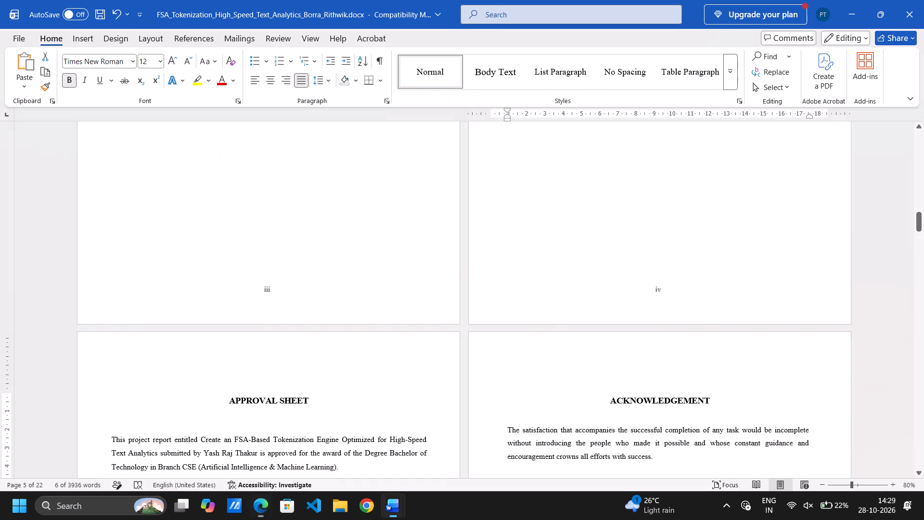
{"action": "scroll", "coordinate": [591, 346], "scroll_direction": "down", "scroll_amount": 3}
{"action": "scroll", "coordinate": [591, 346], "scroll_direction": "up", "scroll_amount": 1}
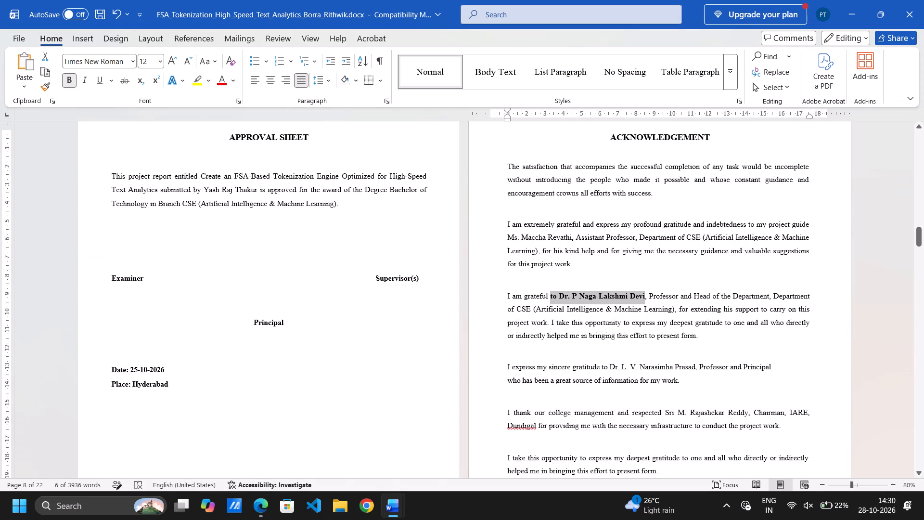
{"action": "left_click_drag", "start_coordinate": [572, 237], "coordinate": [501, 237]}
{"action": "key", "text": "ctrl+v"}
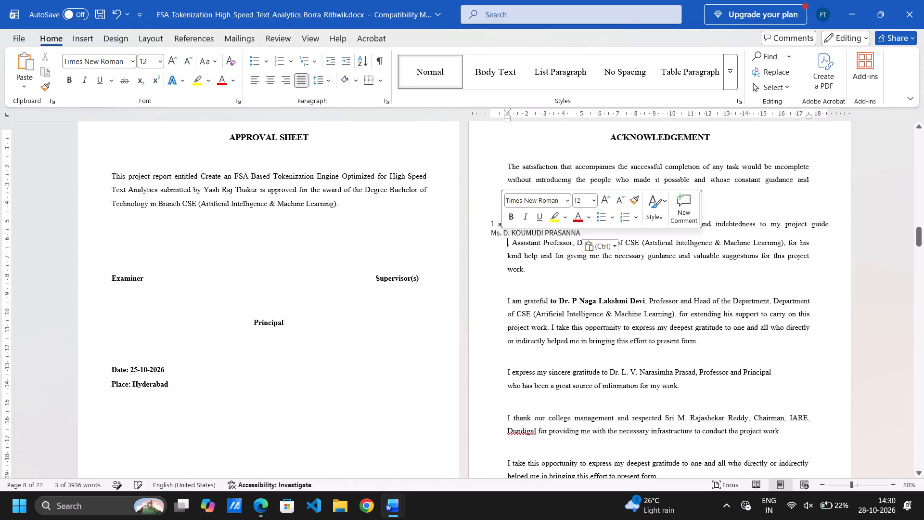
{"action": "left_click", "coordinate": [604, 247]}
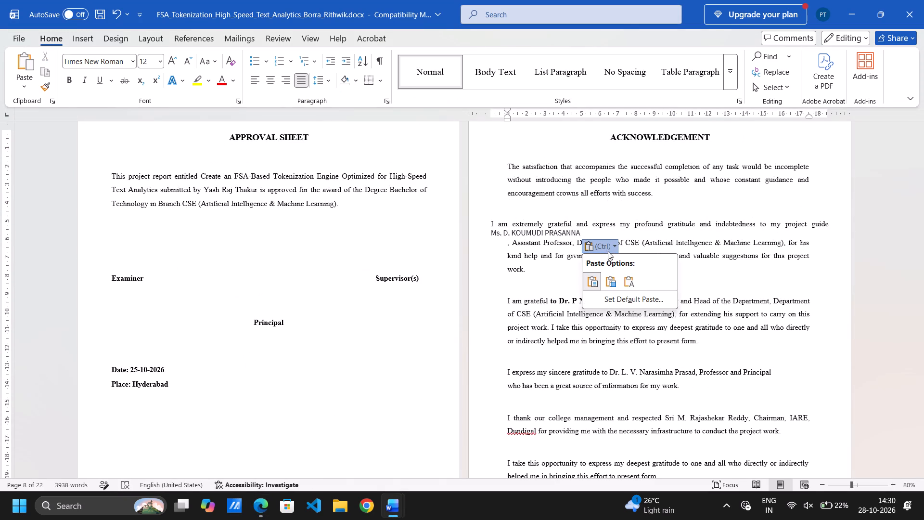
{"action": "left_click", "coordinate": [631, 280]}
Make the project guide's name bold in the Acknowledgement's second paragraph.
{"action": "left_click_drag", "start_coordinate": [627, 235], "coordinate": [571, 239]}
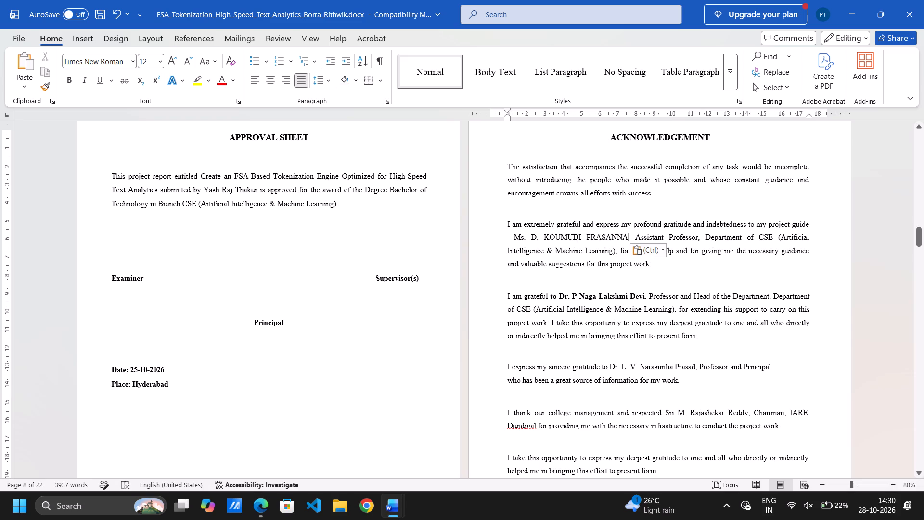
{"action": "left_click_drag", "start_coordinate": [571, 239], "coordinate": [513, 241]}
{"action": "key", "text": "ctrl+b"}
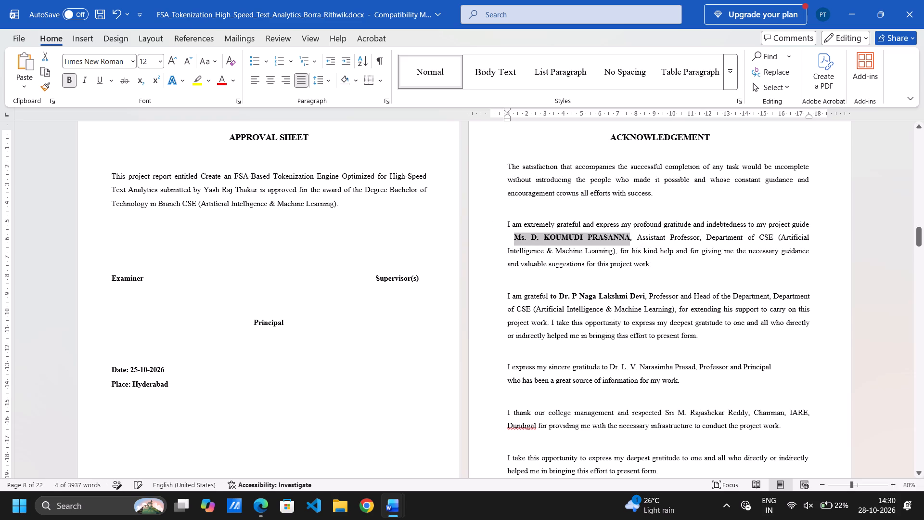
{"action": "left_click", "coordinate": [652, 343]}
Save the FSA tokenization report.
{"action": "scroll", "coordinate": [652, 343], "scroll_direction": "down", "scroll_amount": 1}
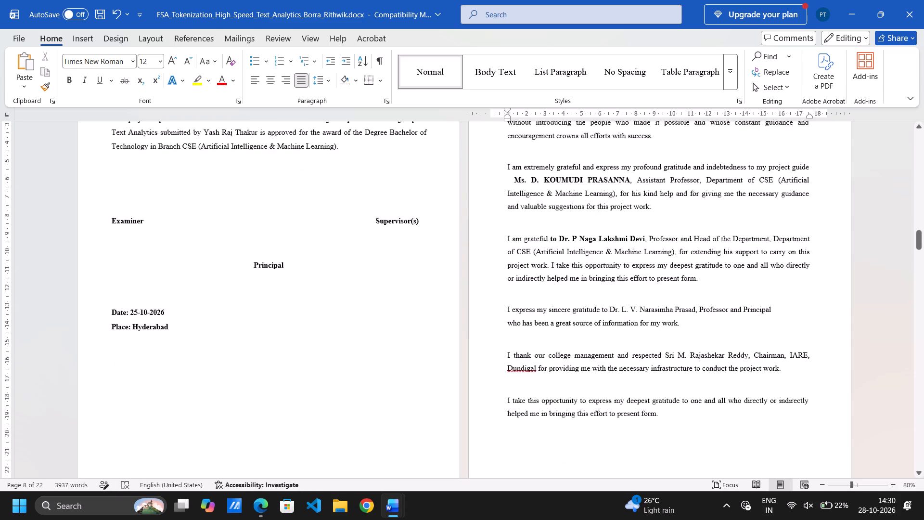
{"action": "scroll", "coordinate": [652, 343], "scroll_direction": "down", "scroll_amount": 1}
{"action": "key", "text": "s"}
{"action": "scroll", "coordinate": [652, 343], "scroll_direction": "down", "scroll_amount": 2}
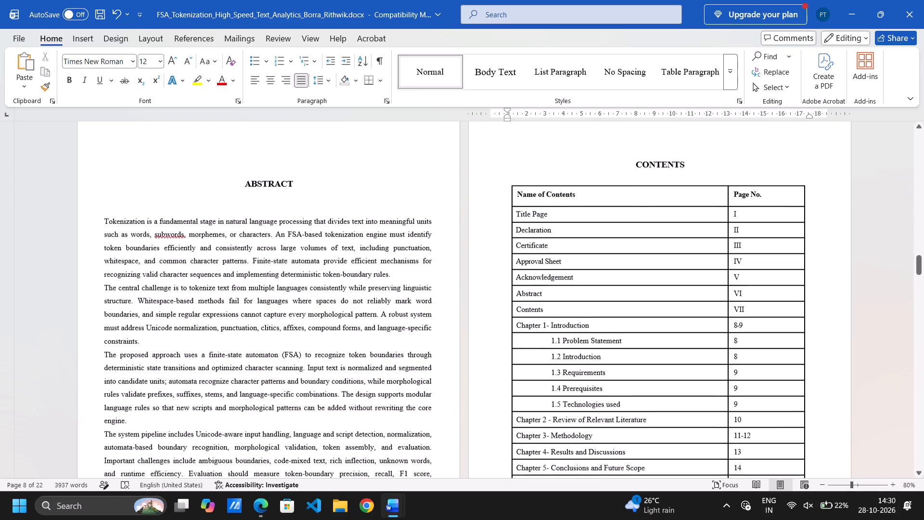
{"action": "scroll", "coordinate": [652, 343], "scroll_direction": "down", "scroll_amount": 1}
{"action": "key", "text": "ctrl+s"}
Reduce the Chapter 1 heading's left indent to about 6.5 on the ruler so "INTRODUCTION" fits on one line.
{"action": "scroll", "coordinate": [652, 343], "scroll_direction": "down", "scroll_amount": 1}
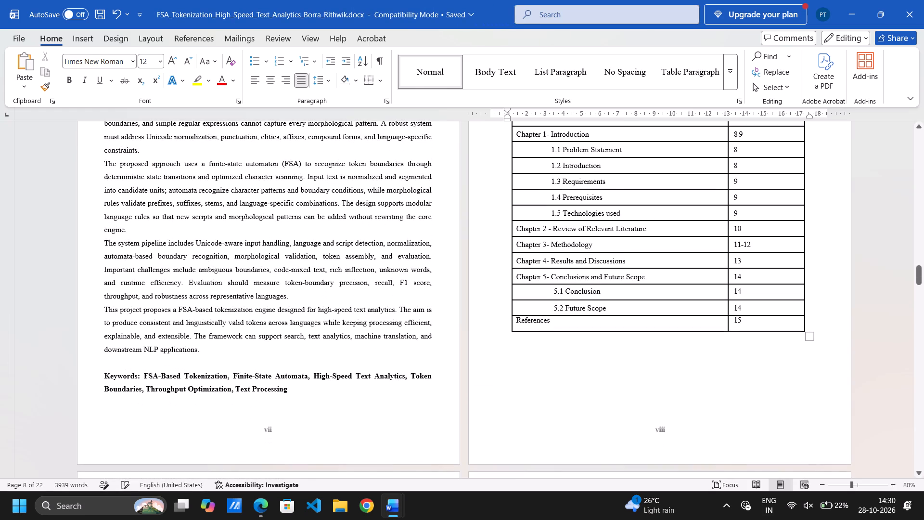
{"action": "scroll", "coordinate": [652, 343], "scroll_direction": "down", "scroll_amount": 2}
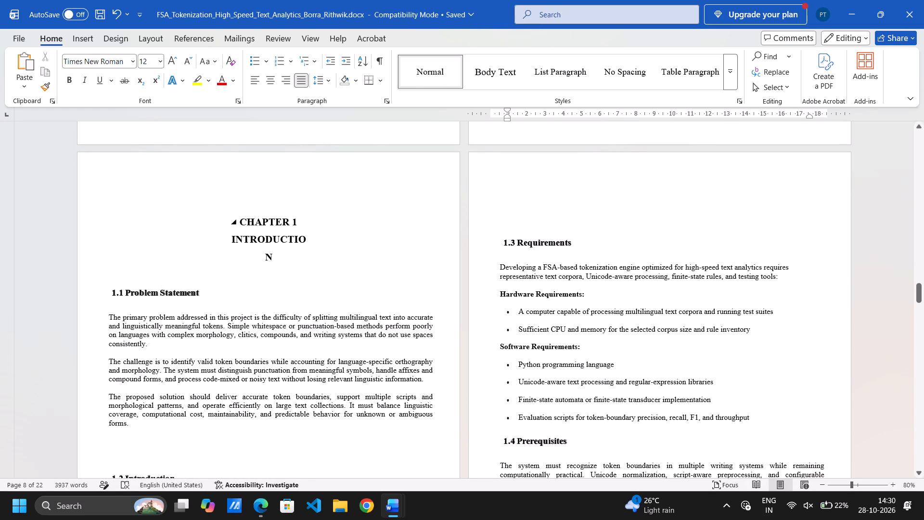
{"action": "left_click", "coordinate": [233, 233]}
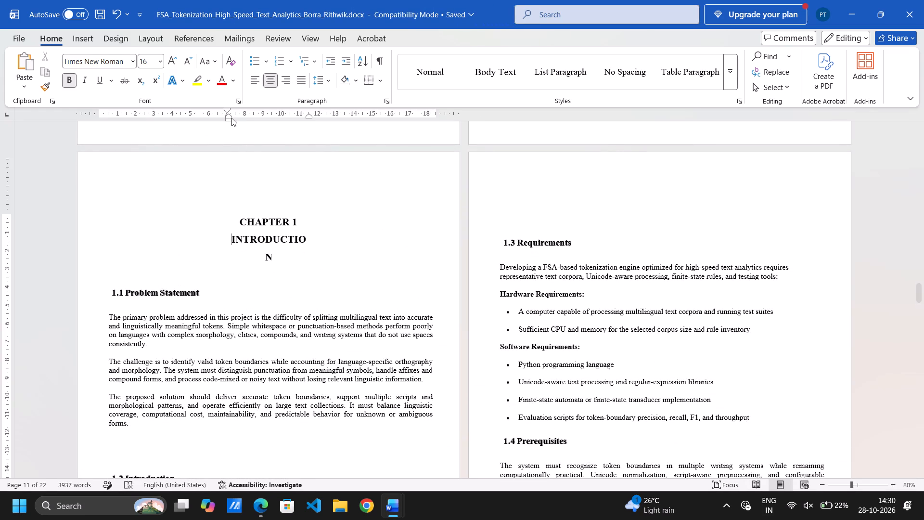
{"action": "left_click_drag", "start_coordinate": [231, 118], "coordinate": [217, 119]}
Move the Chapter 5 heading's left indent slightly, to about 4.3 on the ruler.
{"action": "scroll", "coordinate": [270, 280], "scroll_direction": "down", "scroll_amount": 1}
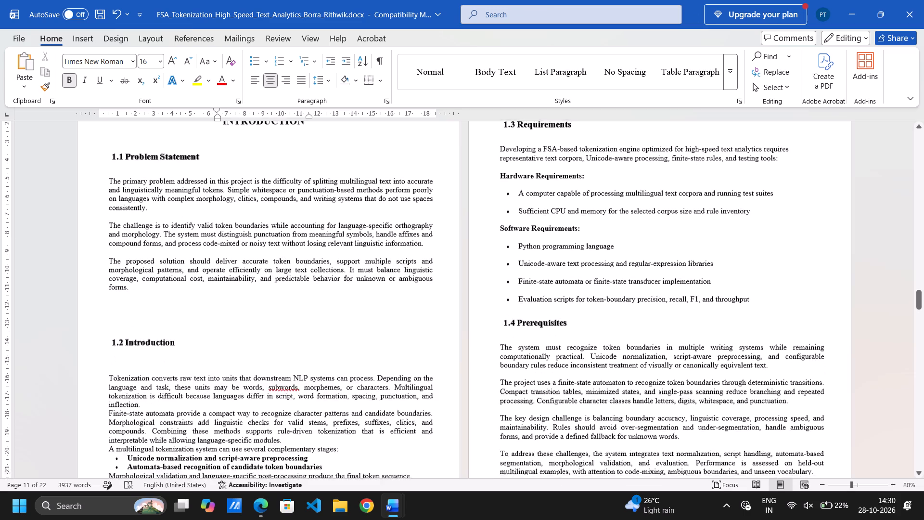
{"action": "scroll", "coordinate": [270, 280], "scroll_direction": "down", "scroll_amount": 1}
{"action": "left_click", "coordinate": [480, 273]}
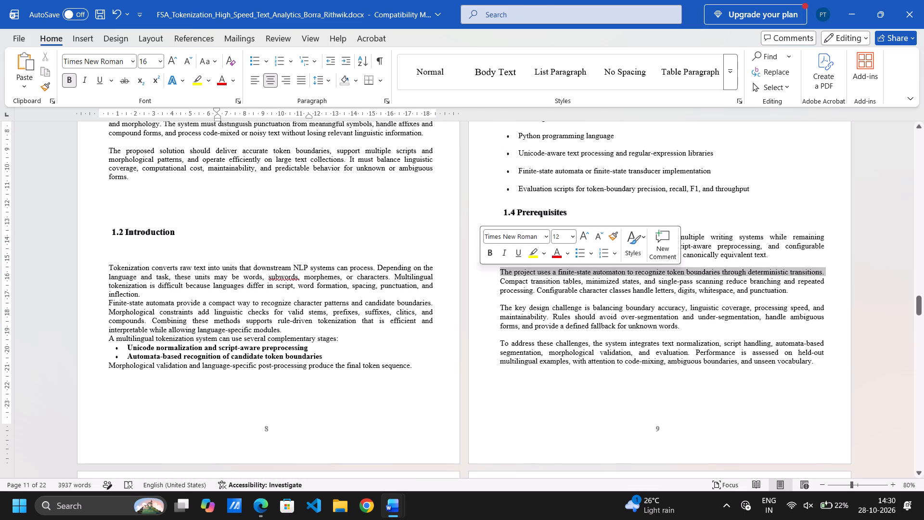
{"action": "scroll", "coordinate": [480, 273], "scroll_direction": "down", "scroll_amount": 12}
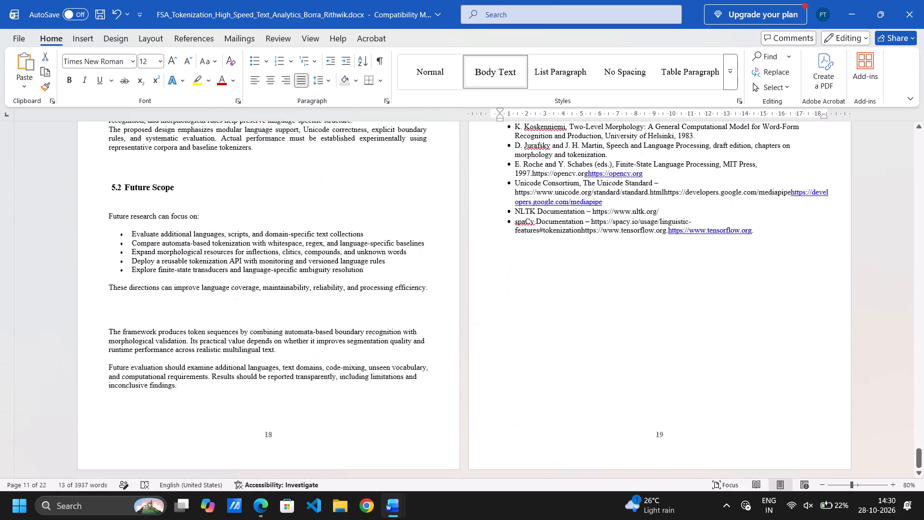
{"action": "scroll", "coordinate": [480, 273], "scroll_direction": "down", "scroll_amount": 11}
{"action": "scroll", "coordinate": [480, 273], "scroll_direction": "up", "scroll_amount": 1}
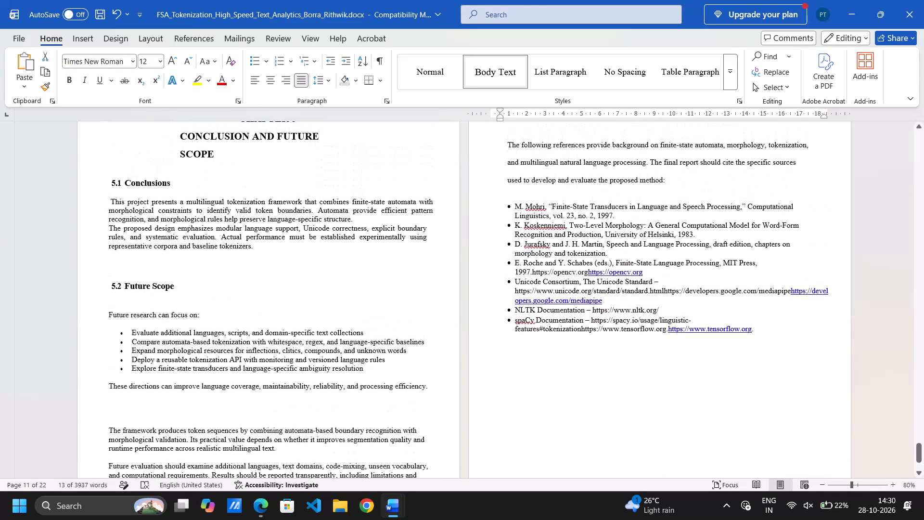
{"action": "scroll", "coordinate": [402, 273], "scroll_direction": "up", "scroll_amount": 1}
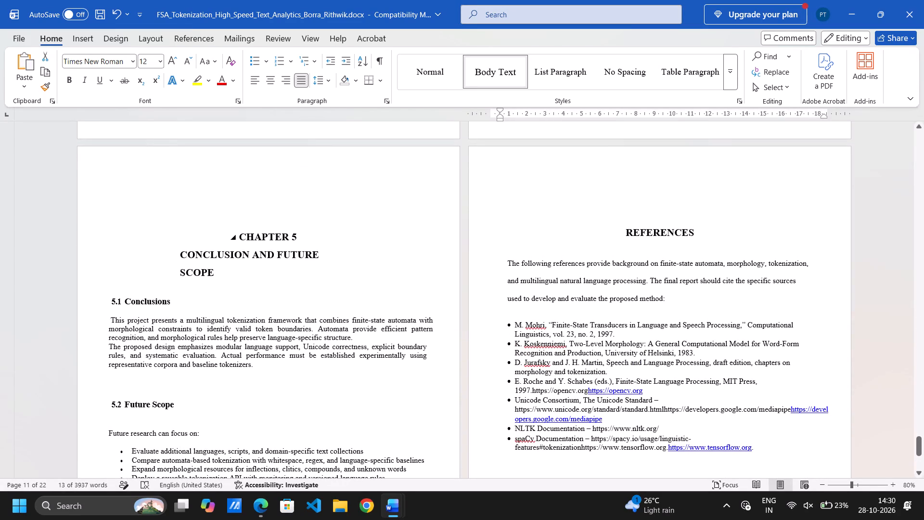
{"action": "left_click", "coordinate": [173, 251]}
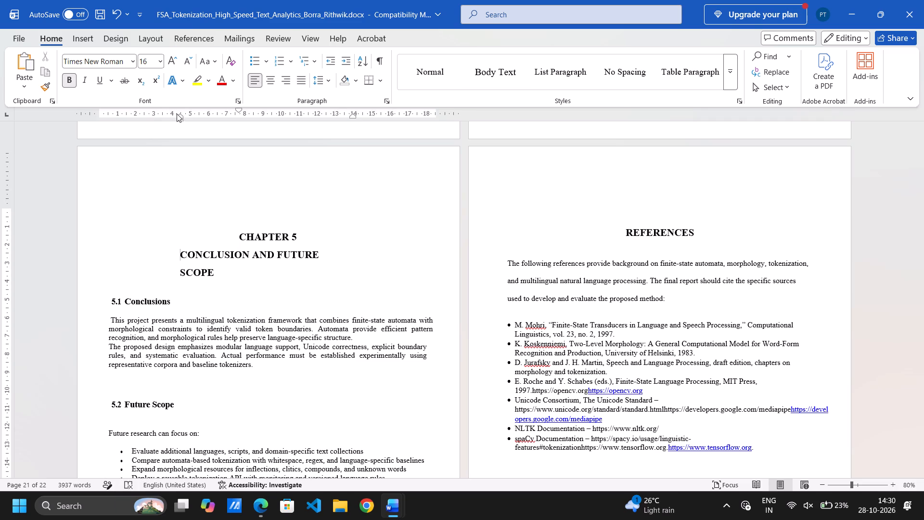
{"action": "left_click_drag", "start_coordinate": [177, 117], "coordinate": [168, 121]}
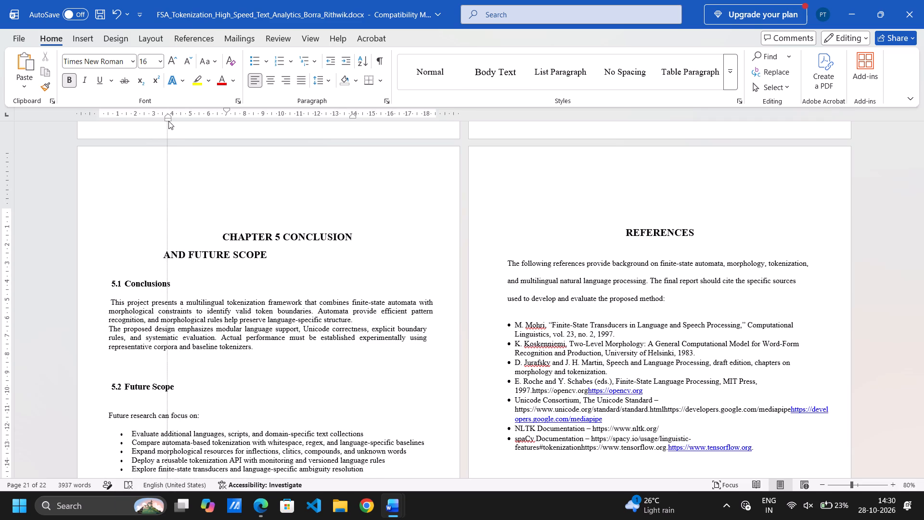
{"action": "left_click_drag", "start_coordinate": [168, 121], "coordinate": [175, 122]}
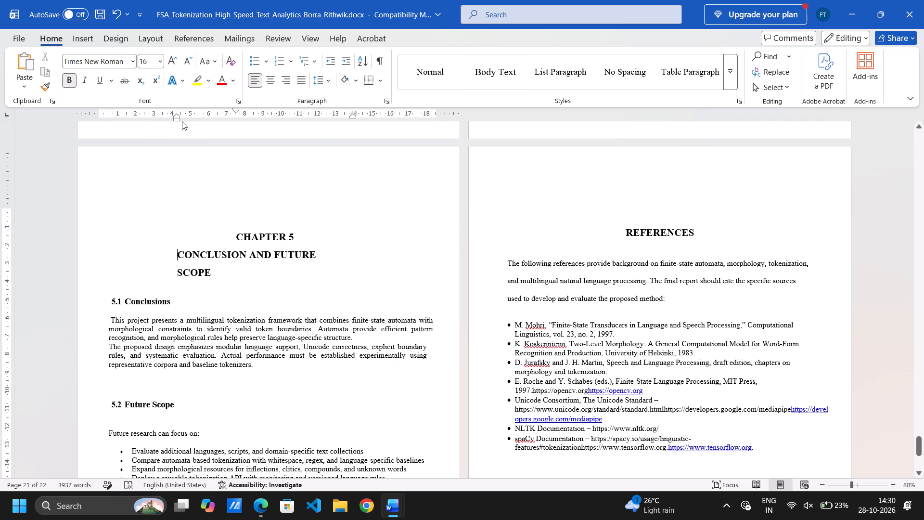
{"action": "left_click_drag", "start_coordinate": [179, 121], "coordinate": [168, 120]}
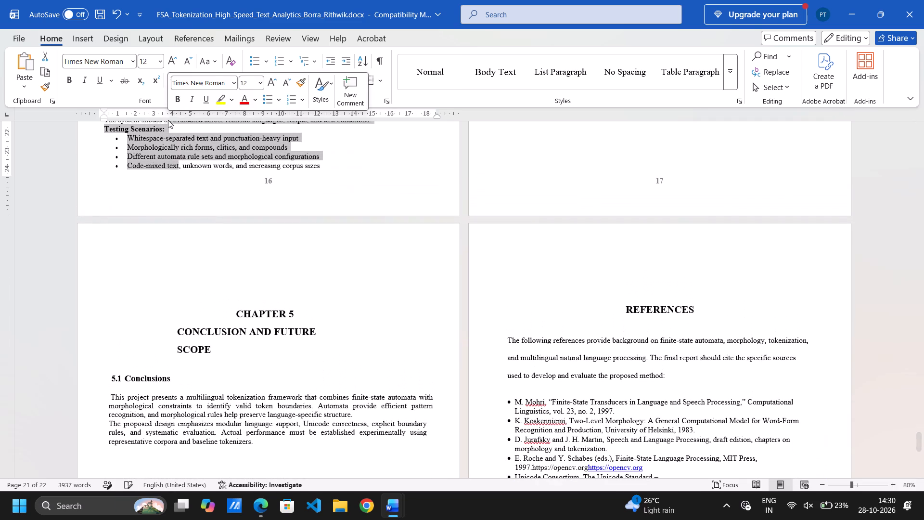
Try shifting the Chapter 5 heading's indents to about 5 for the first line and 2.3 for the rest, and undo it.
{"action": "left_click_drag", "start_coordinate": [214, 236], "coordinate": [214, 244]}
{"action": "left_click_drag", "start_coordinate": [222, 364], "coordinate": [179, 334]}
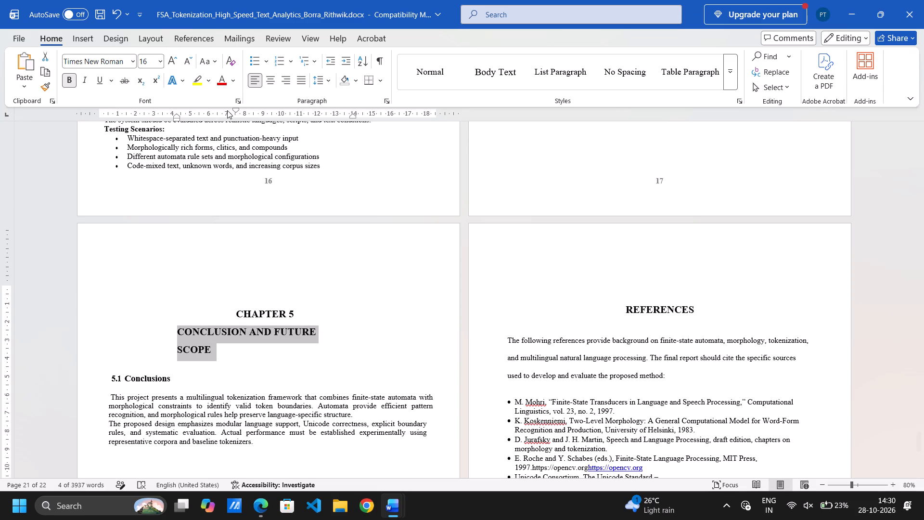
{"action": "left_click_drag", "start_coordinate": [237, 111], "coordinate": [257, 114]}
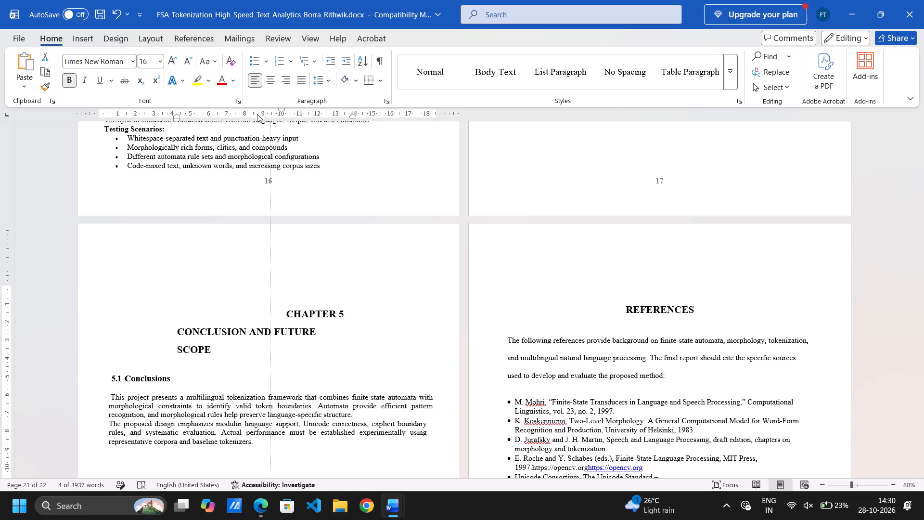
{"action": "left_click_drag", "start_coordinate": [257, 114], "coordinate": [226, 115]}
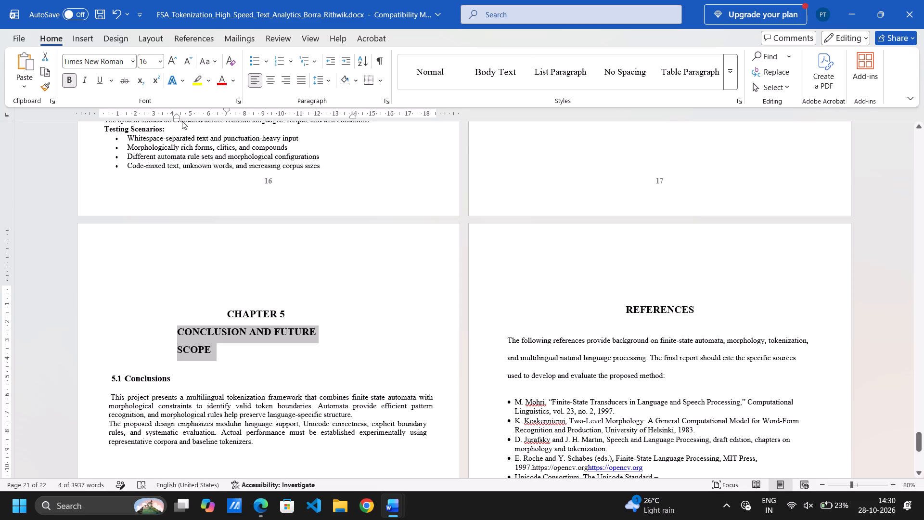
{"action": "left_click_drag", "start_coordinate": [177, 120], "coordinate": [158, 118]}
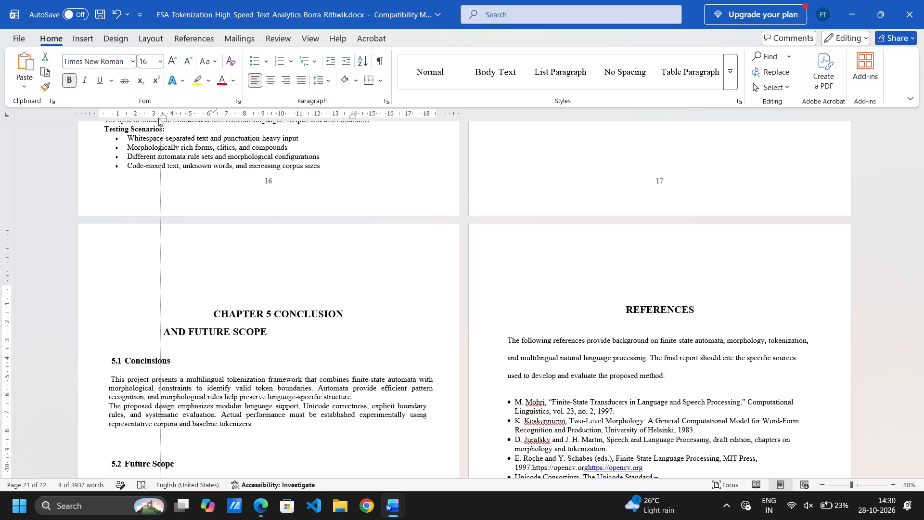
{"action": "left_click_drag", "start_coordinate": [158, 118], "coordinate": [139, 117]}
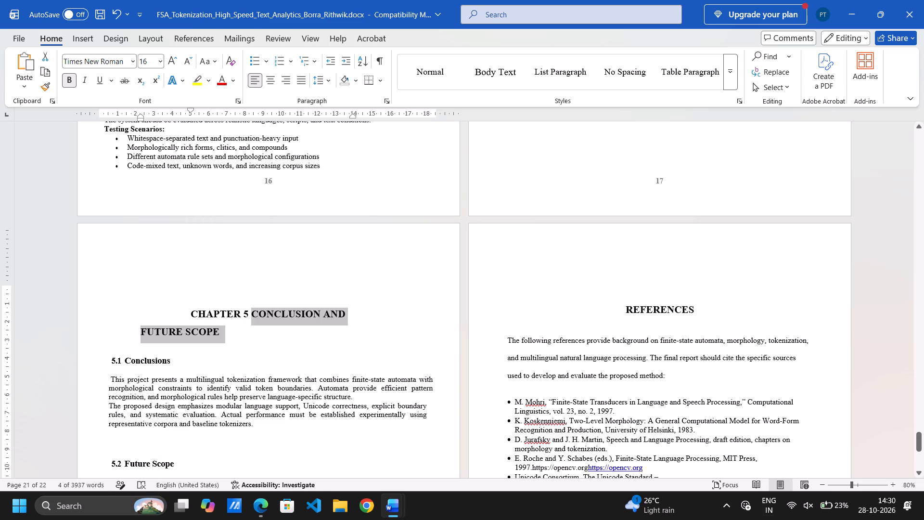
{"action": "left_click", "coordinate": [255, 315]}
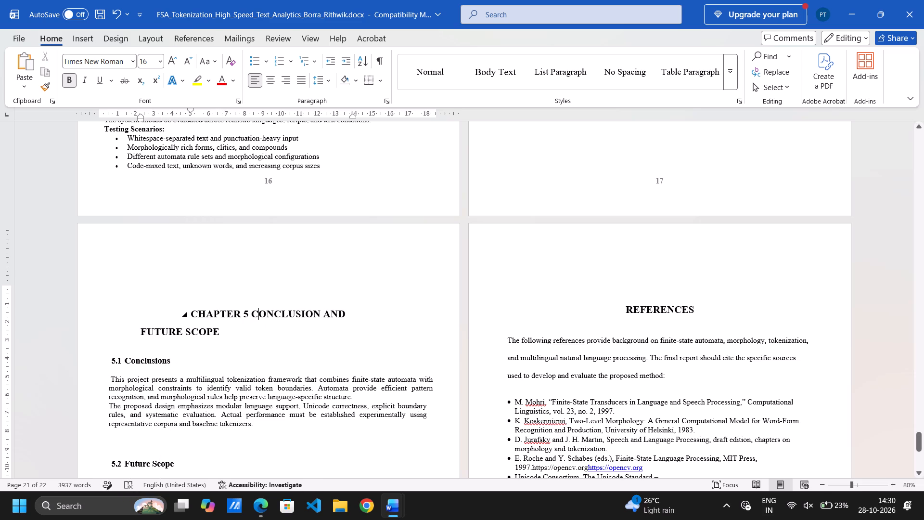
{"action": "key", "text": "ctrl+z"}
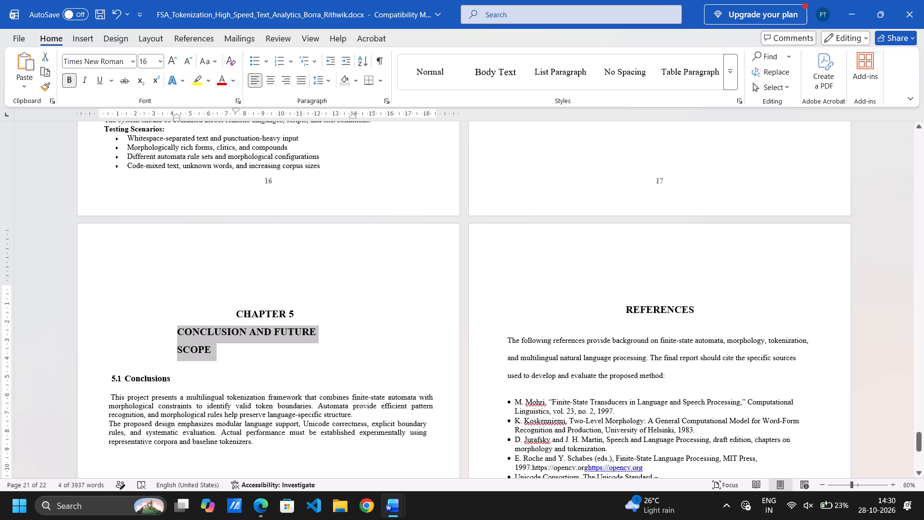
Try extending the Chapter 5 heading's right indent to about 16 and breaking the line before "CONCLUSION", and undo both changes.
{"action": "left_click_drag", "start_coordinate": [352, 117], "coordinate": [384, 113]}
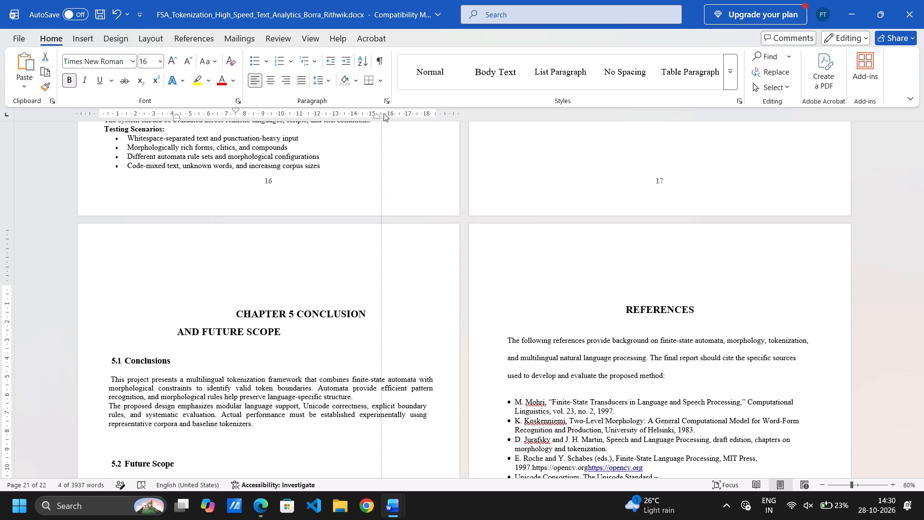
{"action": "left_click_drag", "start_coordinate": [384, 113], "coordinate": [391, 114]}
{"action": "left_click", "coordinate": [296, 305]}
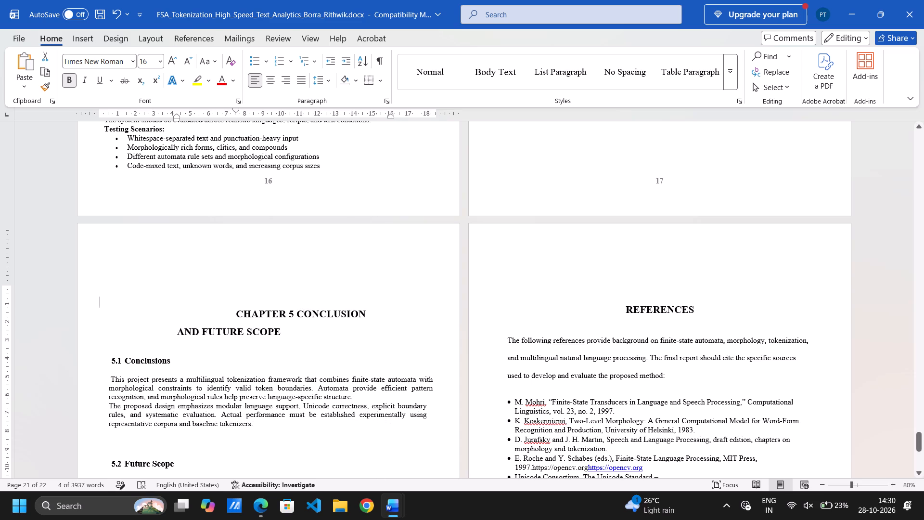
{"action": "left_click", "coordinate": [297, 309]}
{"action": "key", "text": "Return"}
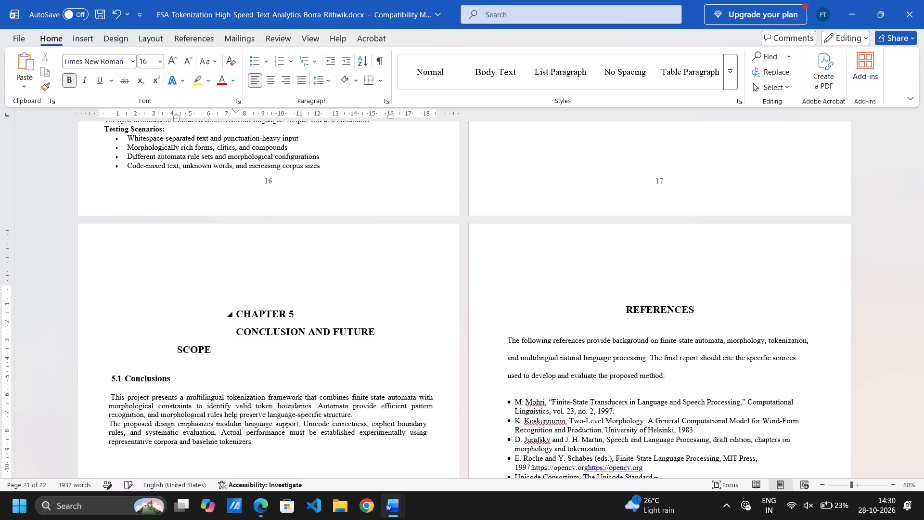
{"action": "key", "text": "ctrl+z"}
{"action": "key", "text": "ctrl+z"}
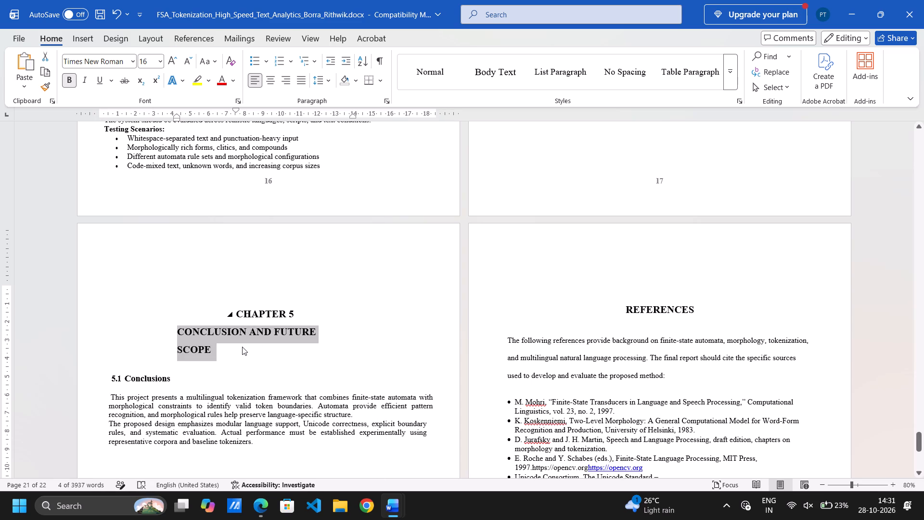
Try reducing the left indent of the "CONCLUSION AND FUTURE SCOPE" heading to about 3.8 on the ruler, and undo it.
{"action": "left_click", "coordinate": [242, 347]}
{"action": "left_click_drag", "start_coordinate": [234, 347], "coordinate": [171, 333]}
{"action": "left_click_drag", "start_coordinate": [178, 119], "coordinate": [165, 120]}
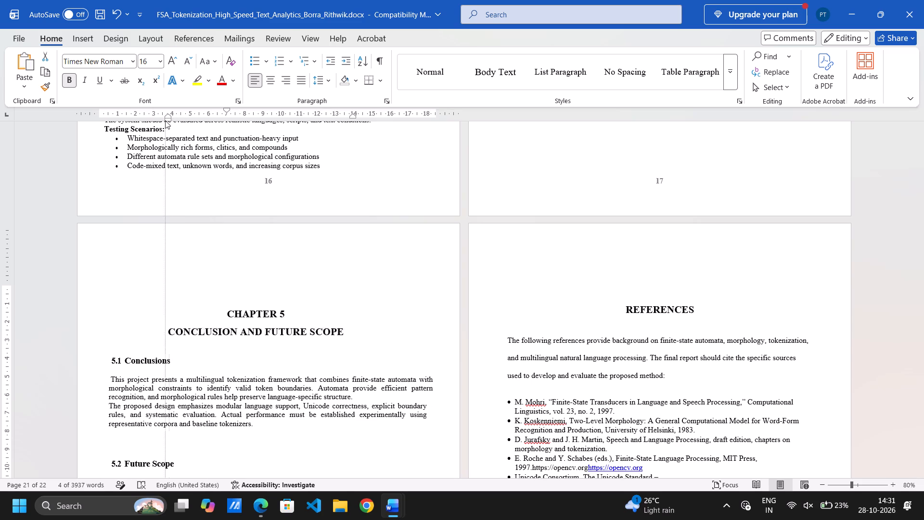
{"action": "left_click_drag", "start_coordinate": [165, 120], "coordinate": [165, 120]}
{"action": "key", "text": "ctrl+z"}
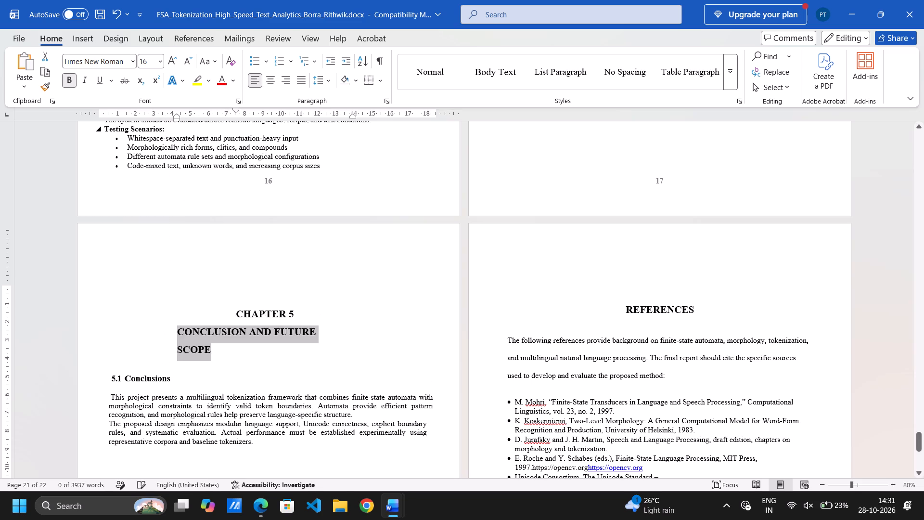
Reduce the Chapter 3 heading's left indent to about 6.8 on the ruler so "METHODOLGY" fits on one line.
{"action": "left_click", "coordinate": [347, 238]}
{"action": "scroll", "coordinate": [347, 249], "scroll_direction": "up", "scroll_amount": 11}
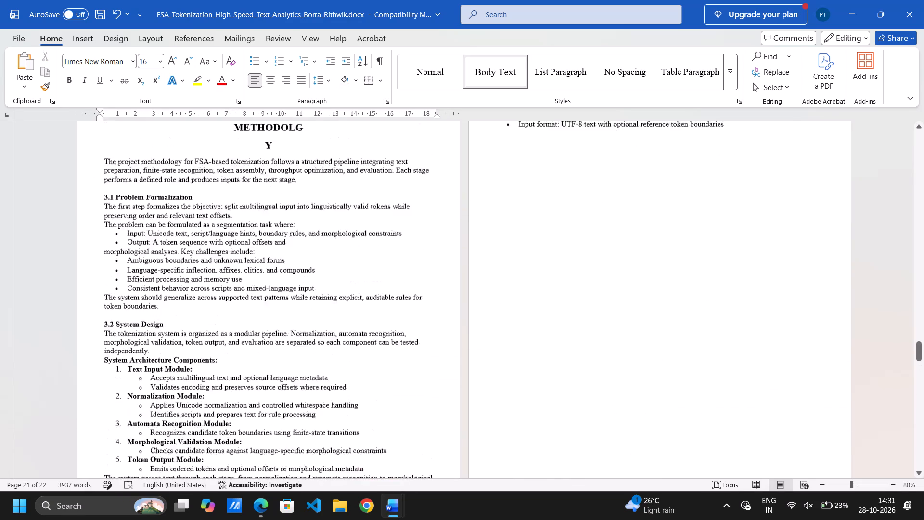
{"action": "scroll", "coordinate": [347, 249], "scroll_direction": "down", "scroll_amount": 4}
{"action": "scroll", "coordinate": [347, 249], "scroll_direction": "up", "scroll_amount": 2}
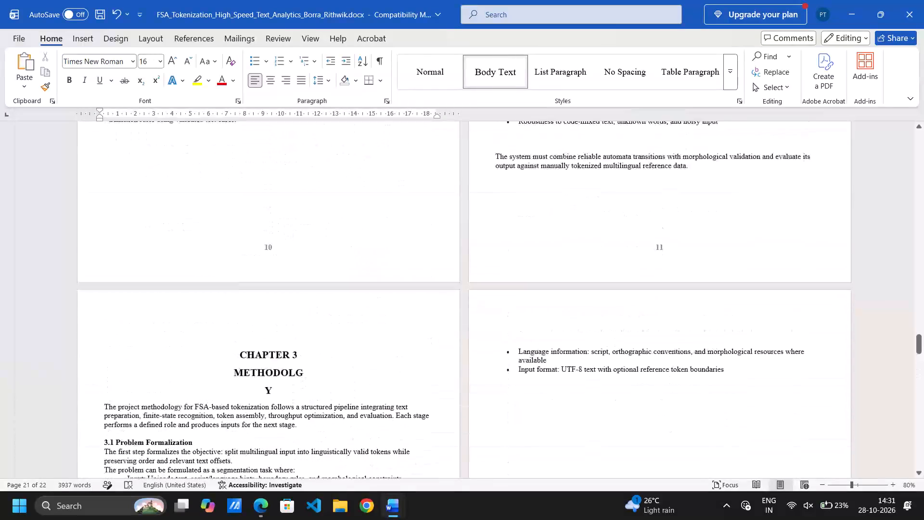
{"action": "scroll", "coordinate": [347, 249], "scroll_direction": "down", "scroll_amount": 4}
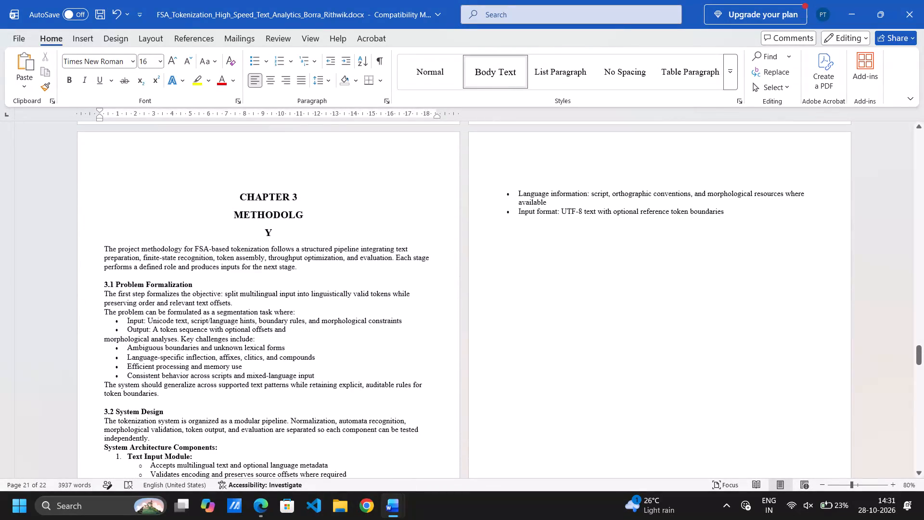
{"action": "left_click", "coordinate": [235, 213]}
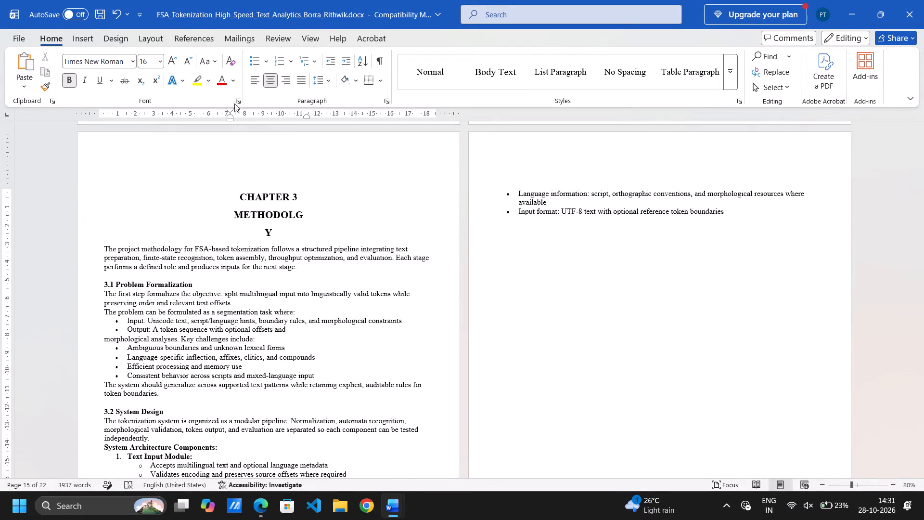
{"action": "left_click_drag", "start_coordinate": [227, 121], "coordinate": [222, 122]}
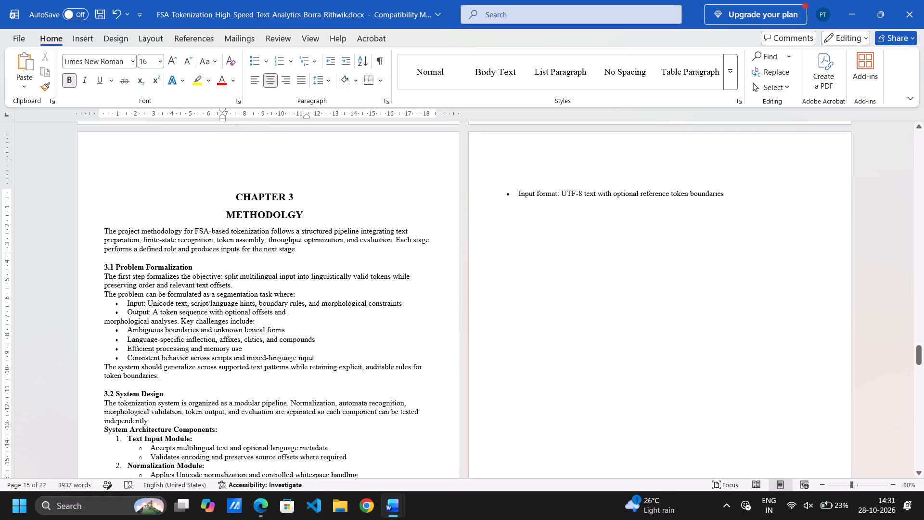
Delete the "Input format: UTF-8 text with optional reference token boundaries" bullet that spills onto the page after Chapter 3's first page.
{"action": "left_click_drag", "start_coordinate": [784, 209], "coordinate": [523, 180]}
{"action": "key", "text": "BackSpace"}
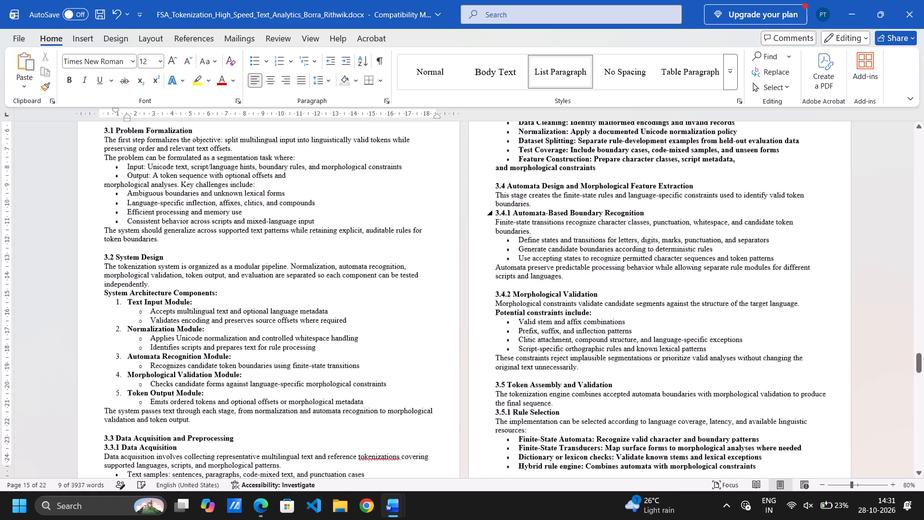
Review the report's front matter, including the Acknowledgement, self-assessment form, title pages, Declaration and Certificate.
{"action": "scroll", "coordinate": [523, 180], "scroll_direction": "up", "scroll_amount": 9}
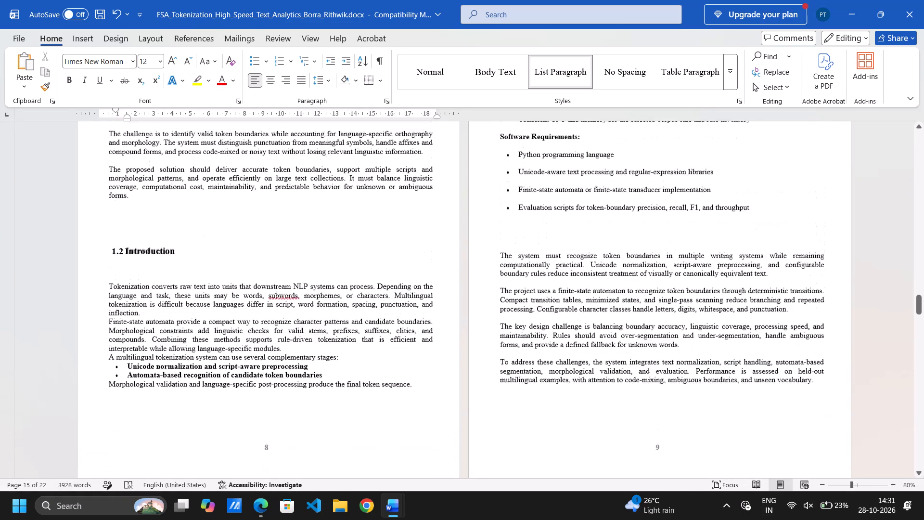
{"action": "scroll", "coordinate": [523, 180], "scroll_direction": "up", "scroll_amount": 12}
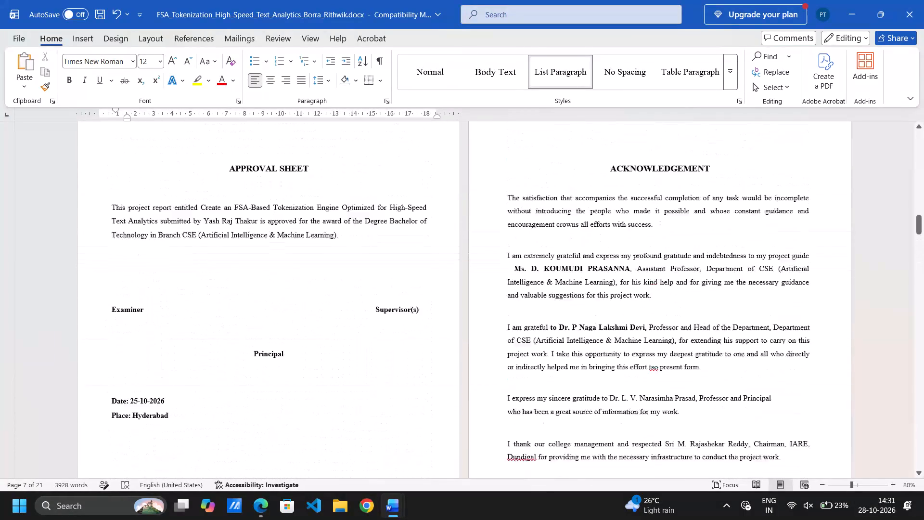
{"action": "scroll", "coordinate": [523, 191], "scroll_direction": "up", "scroll_amount": 13}
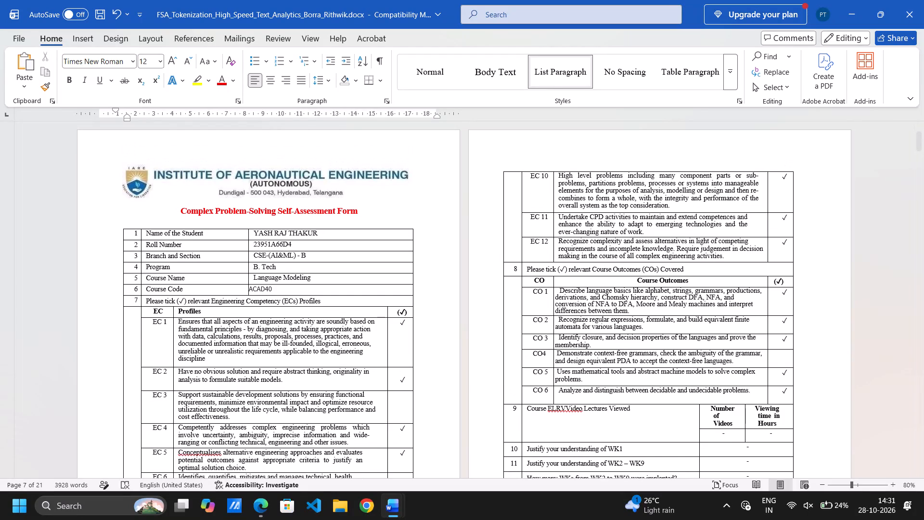
{"action": "scroll", "coordinate": [523, 191], "scroll_direction": "down", "scroll_amount": 2}
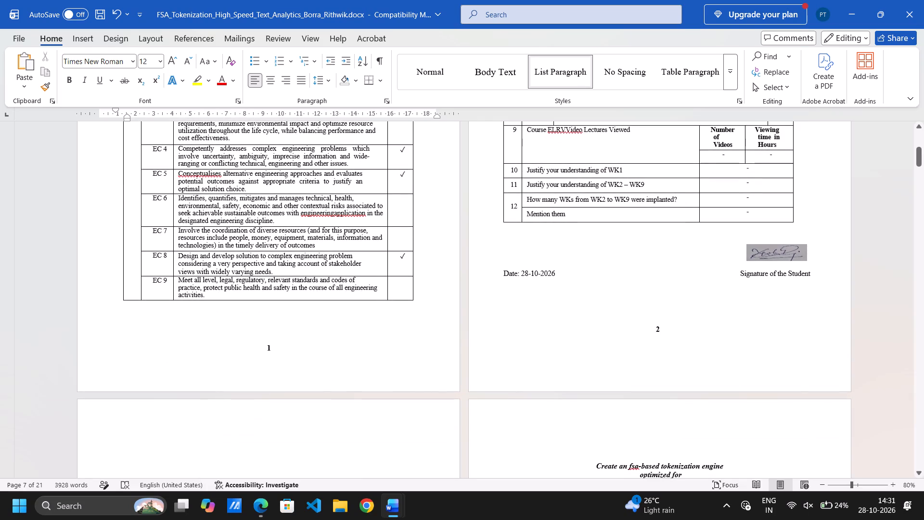
{"action": "scroll", "coordinate": [523, 191], "scroll_direction": "down", "scroll_amount": 3}
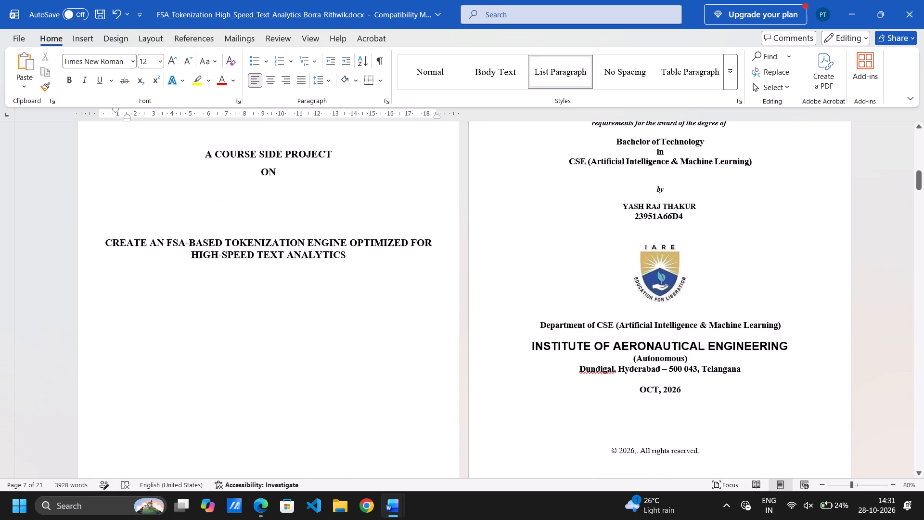
{"action": "scroll", "coordinate": [523, 191], "scroll_direction": "down", "scroll_amount": 1}
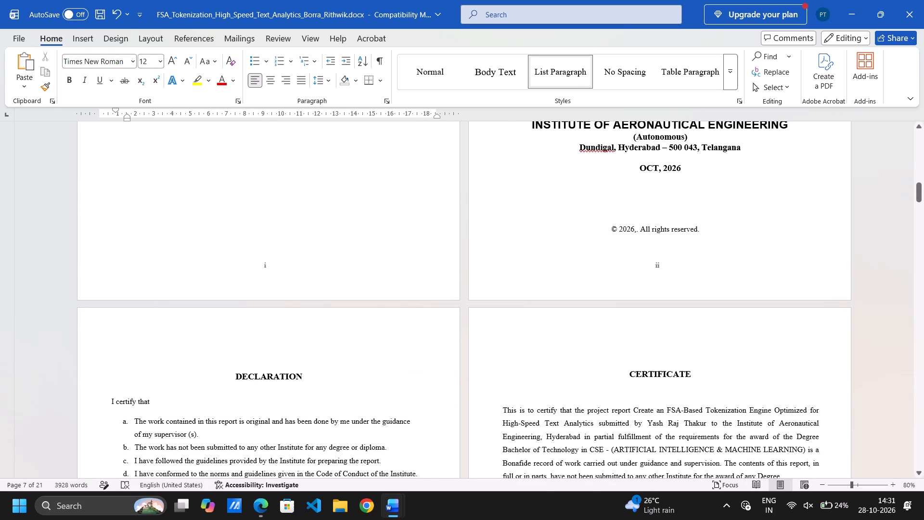
Review the report from the Declaration and Certificate through the Approval Sheet, Acknowledgement and abstract to the Contents table.
{"action": "scroll", "coordinate": [523, 191], "scroll_direction": "down", "scroll_amount": 3}
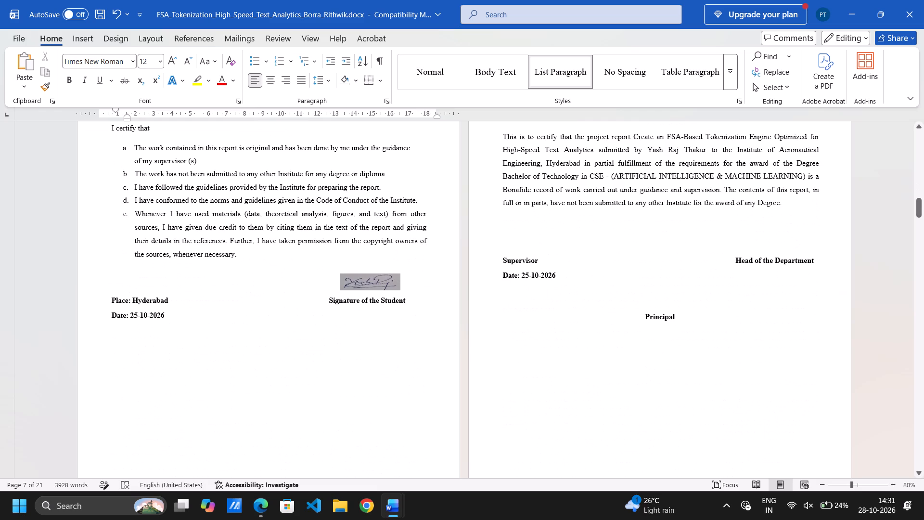
{"action": "scroll", "coordinate": [523, 191], "scroll_direction": "down", "scroll_amount": 2}
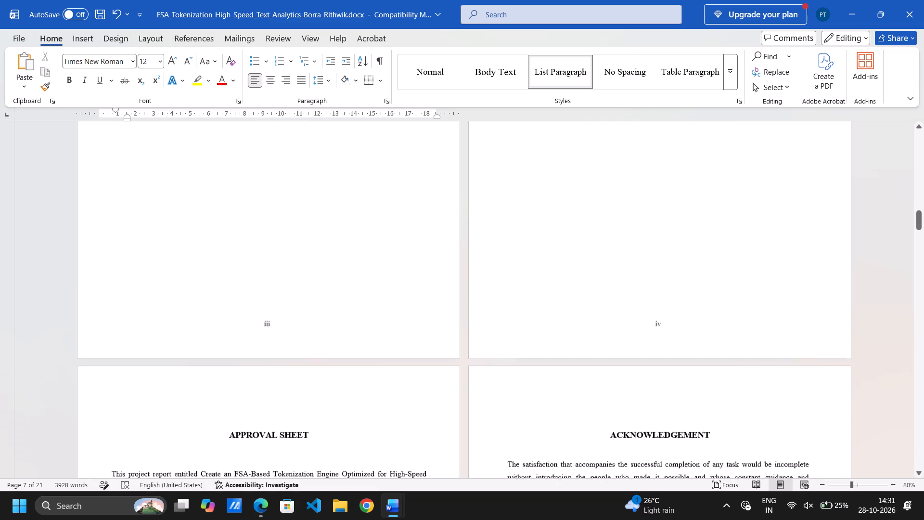
{"action": "scroll", "coordinate": [523, 191], "scroll_direction": "down", "scroll_amount": 4}
{"action": "scroll", "coordinate": [523, 191], "scroll_direction": "up", "scroll_amount": 1}
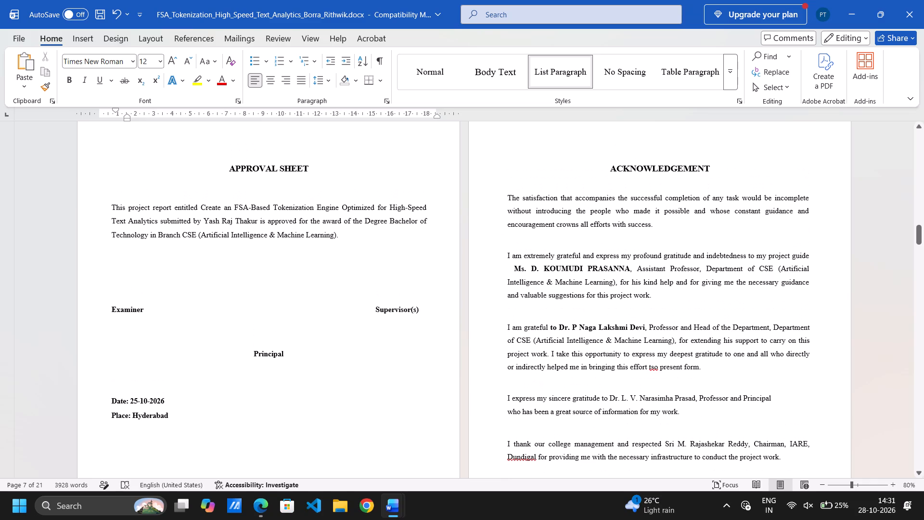
{"action": "scroll", "coordinate": [523, 191], "scroll_direction": "down", "scroll_amount": 1}
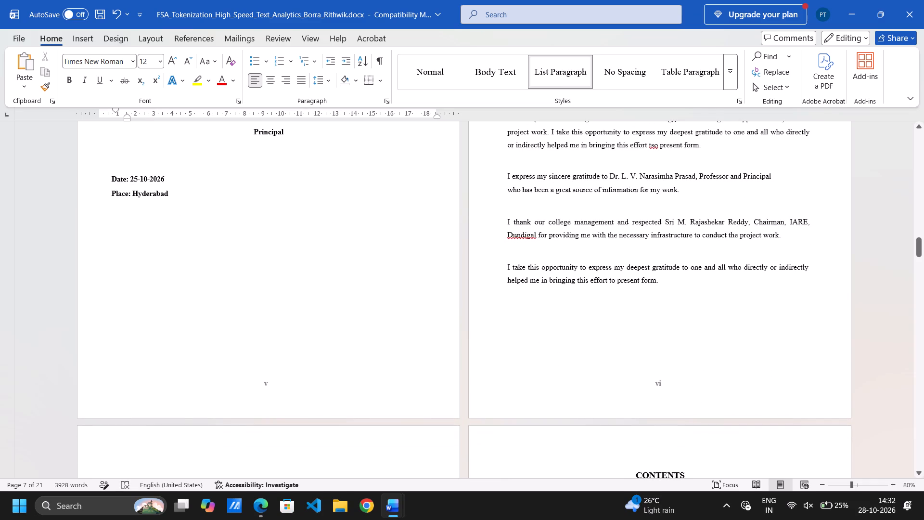
{"action": "scroll", "coordinate": [523, 191], "scroll_direction": "down", "scroll_amount": 3}
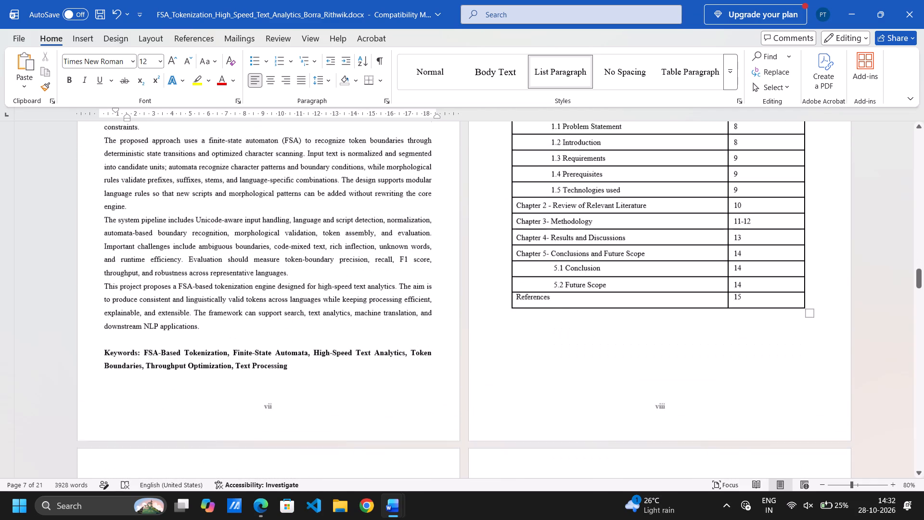
{"action": "scroll", "coordinate": [523, 191], "scroll_direction": "down", "scroll_amount": 1}
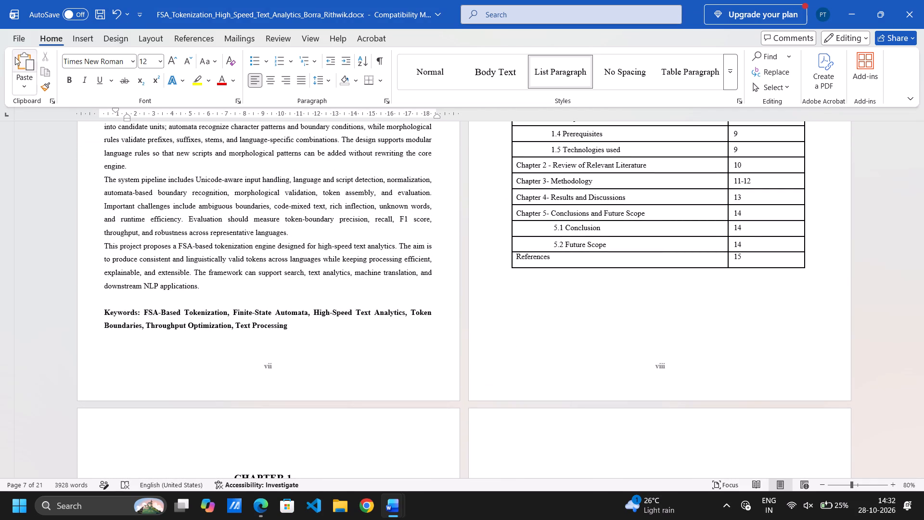
Start saving a copy of the report in the Desktop's iare folder, with PDF as the file type.
{"action": "left_click", "coordinate": [11, 39]}
{"action": "left_click", "coordinate": [41, 199]}
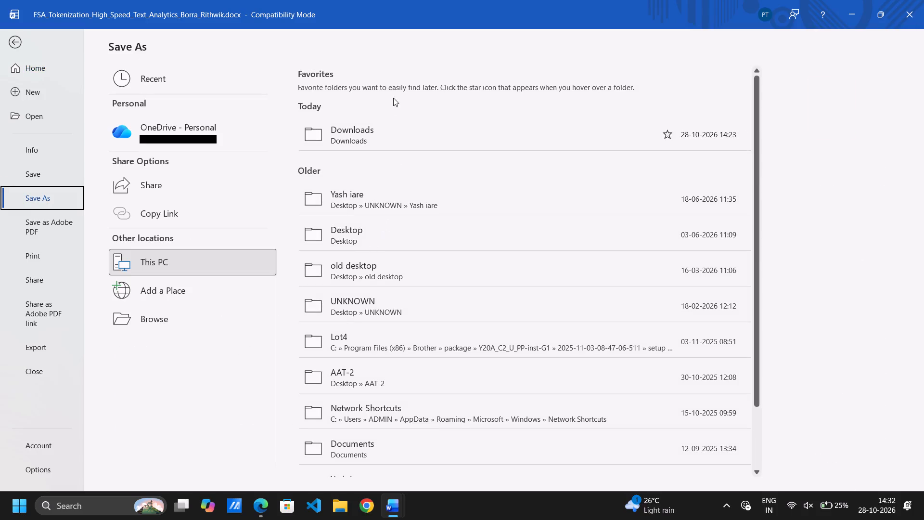
{"action": "double_click", "coordinate": [353, 238]}
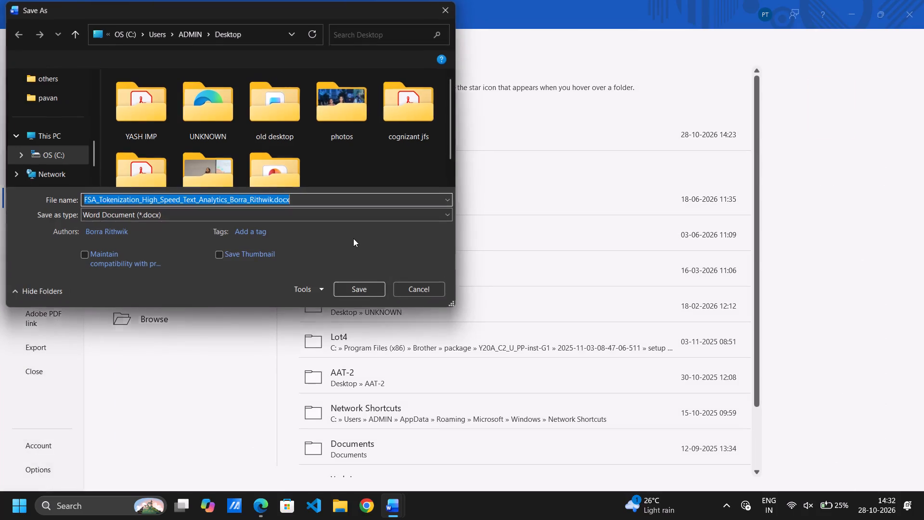
{"action": "left_click", "coordinate": [353, 161]}
{"action": "scroll", "coordinate": [353, 161], "scroll_direction": "down", "scroll_amount": 1}
{"action": "double_click", "coordinate": [287, 148]}
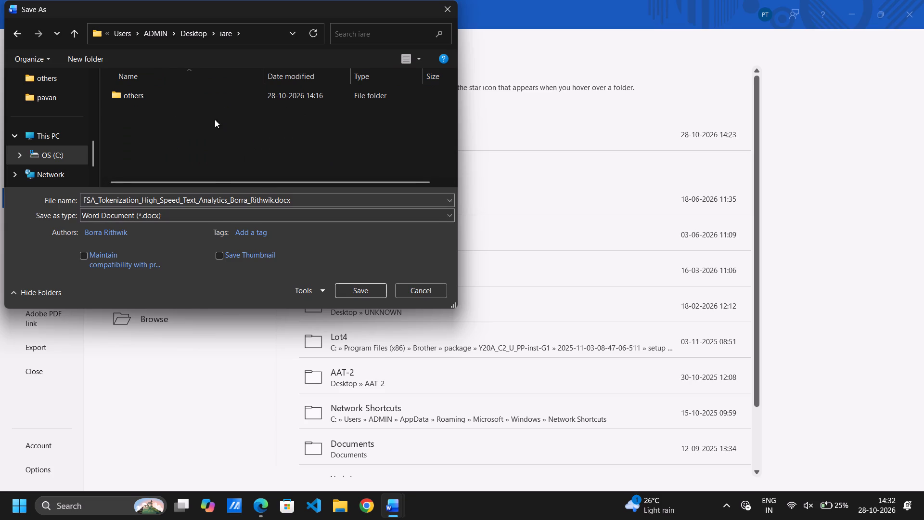
{"action": "left_click", "coordinate": [190, 224]}
{"action": "left_click", "coordinate": [187, 216]}
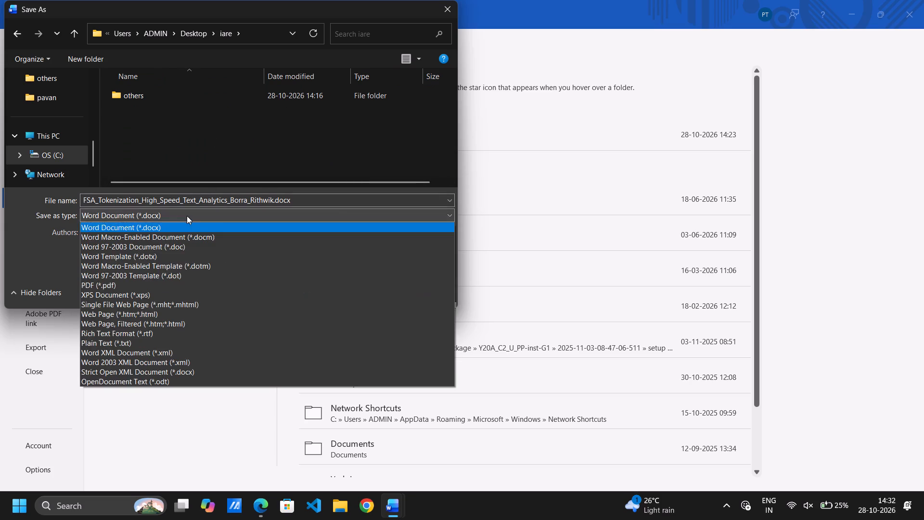
{"action": "left_click", "coordinate": [168, 286]}
Name the PDF "FSA_Tokenization_High_Speed_Text_Analy yashh.pdf", dropping the previous author's name, and save it.
{"action": "left_click_drag", "start_coordinate": [272, 197], "coordinate": [260, 199]}
{"action": "left_click", "coordinate": [271, 200]}
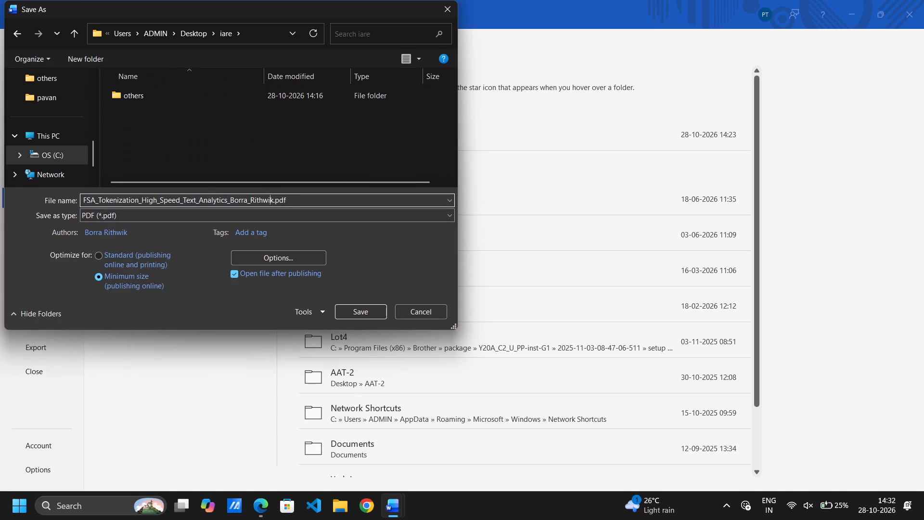
{"action": "left_click", "coordinate": [275, 201]}
{"action": "key", "text": "BackSpace"}
{"action": "key", "text": "BackSpace"}
{"action": "key", "text": "BackSpace"}
{"action": "key", "text": "BackSpace"}
{"action": "key", "text": "BackSpace"}
{"action": "key", "text": "BackSpace"}
{"action": "key", "text": "BackSpace"}
{"action": "key", "text": "BackSpace"}
{"action": "key", "text": "BackSpace"}
{"action": "key", "text": "BackSpace"}
{"action": "key", "text": "BackSpace"}
{"action": "key", "text": "BackSpace"}
{"action": "key", "text": "BackSpace"}
{"action": "key", "text": "BackSpace"}
{"action": "key", "text": "BackSpace"}
{"action": "key", "text": "BackSpace"}
{"action": "key", "text": "BackSpace"}
{"action": "key", "text": "BackSpace"}
{"action": "key", "text": "BackSpace"}
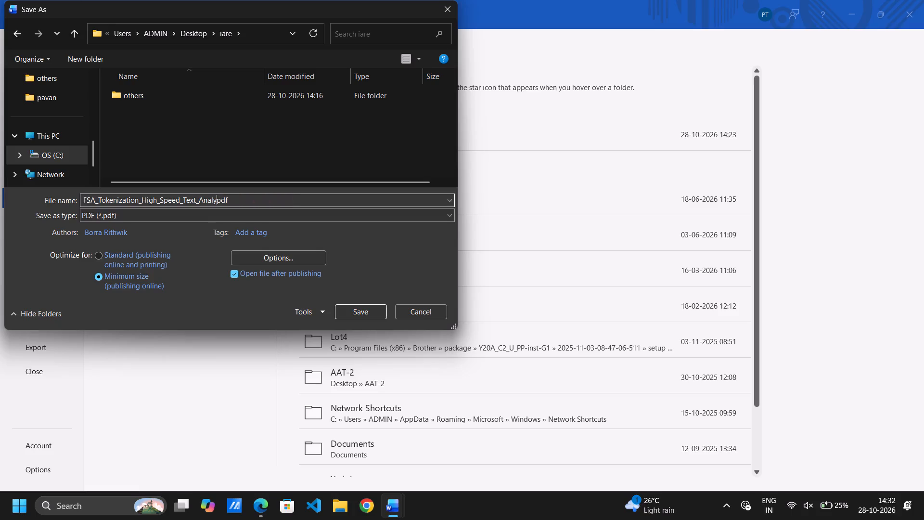
{"action": "key", "text": "space"}
{"action": "type", "text": "yashh"}
{"action": "key", "text": "period"}
{"action": "left_click", "coordinate": [367, 312]}
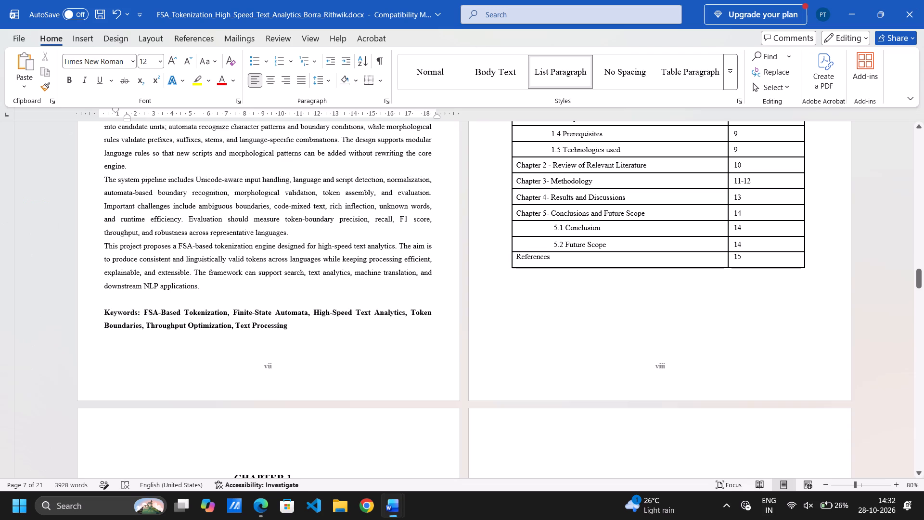
Check the exported PDF in Acrobat from the self-assessment form through the Approval Sheet, and close it.
{"action": "left_click", "coordinate": [269, 503]}
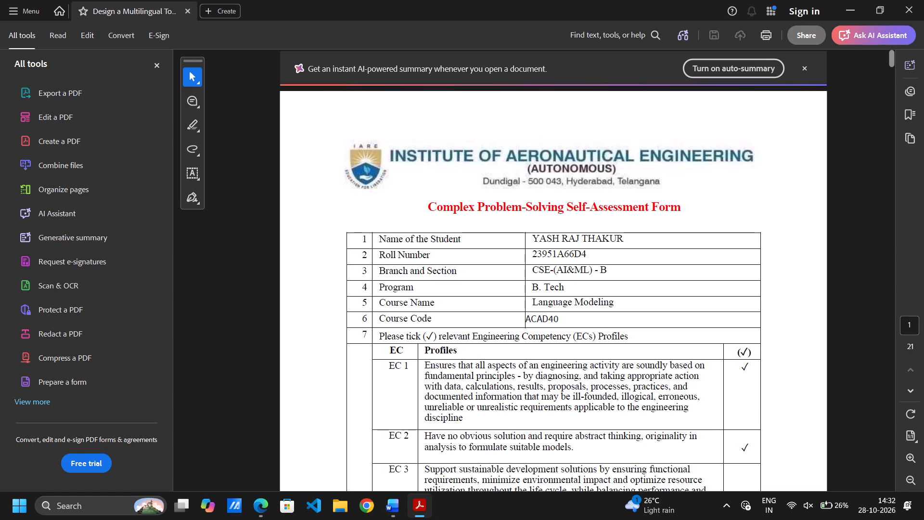
{"action": "scroll", "coordinate": [509, 424], "scroll_direction": "down", "scroll_amount": 7}
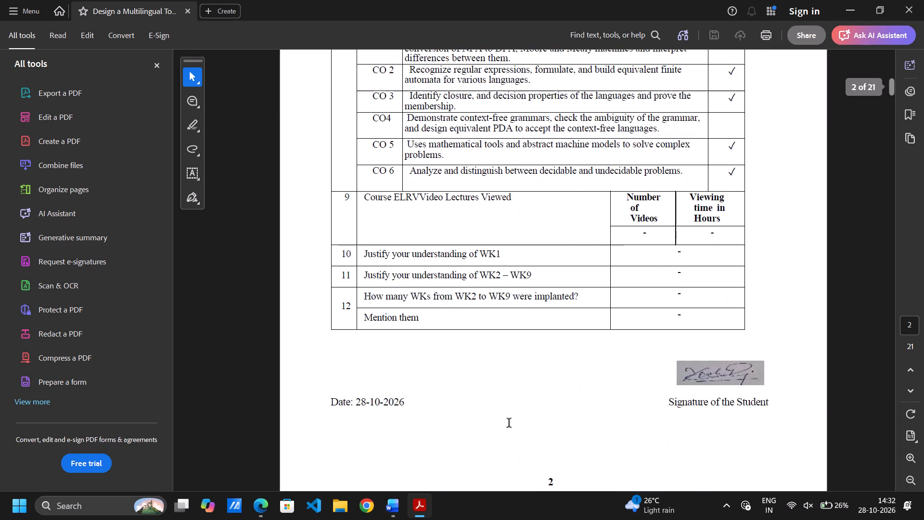
{"action": "scroll", "coordinate": [509, 424], "scroll_direction": "down", "scroll_amount": 9}
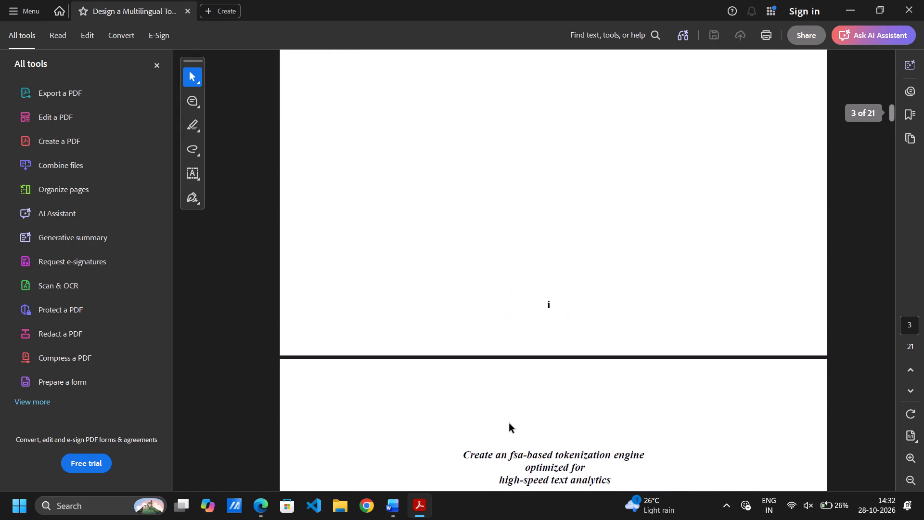
{"action": "scroll", "coordinate": [509, 424], "scroll_direction": "down", "scroll_amount": 9}
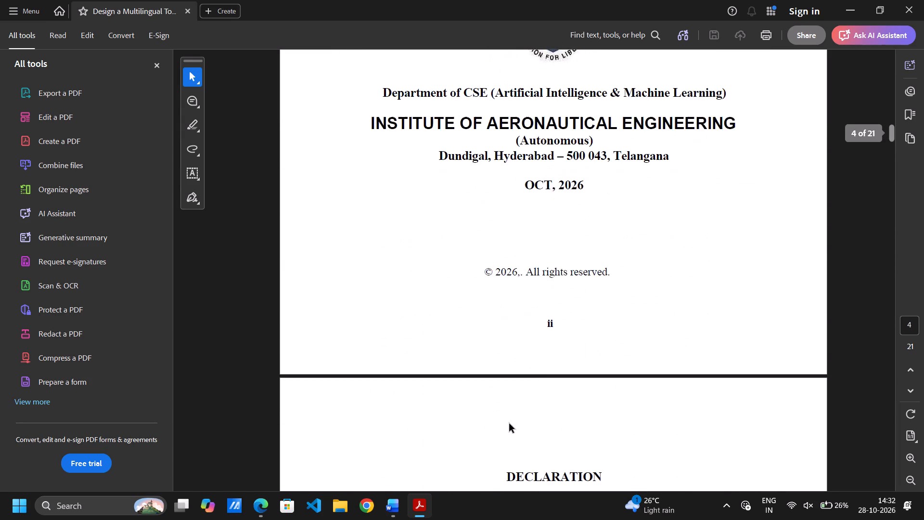
{"action": "scroll", "coordinate": [509, 424], "scroll_direction": "down", "scroll_amount": 7}
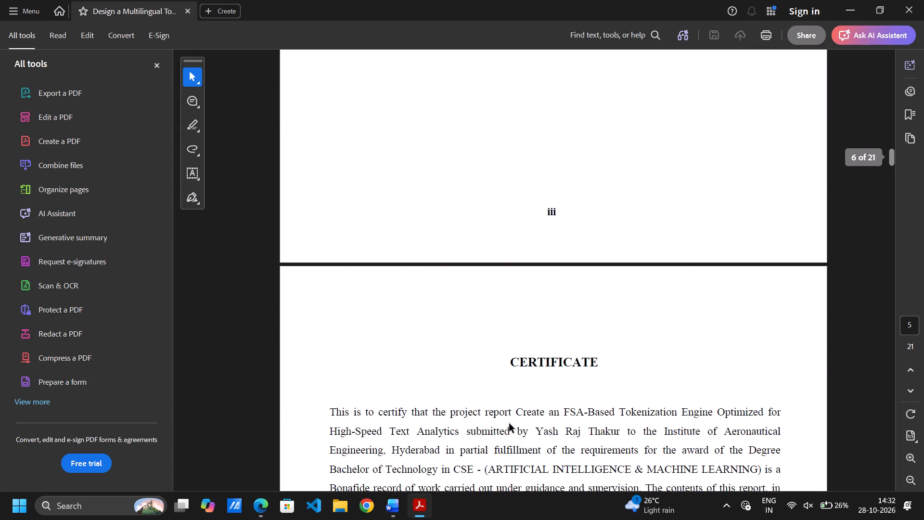
{"action": "scroll", "coordinate": [509, 424], "scroll_direction": "down", "scroll_amount": 1}
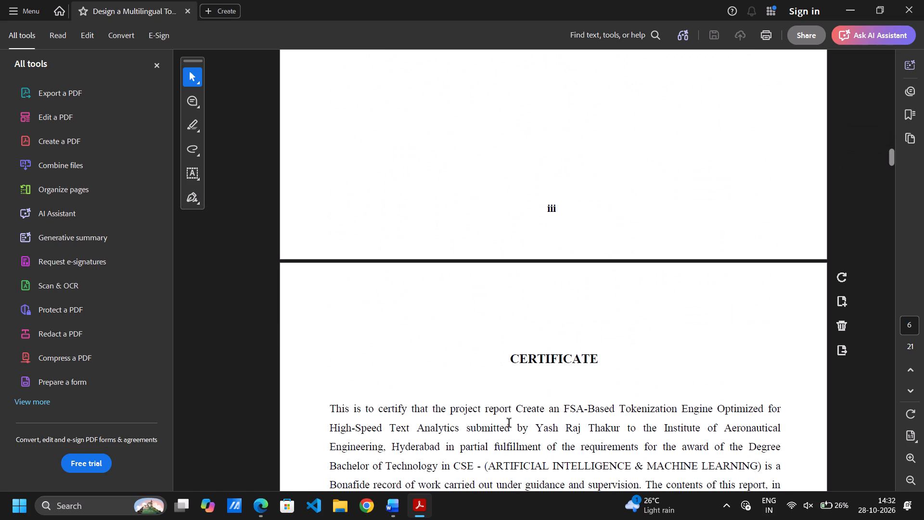
{"action": "scroll", "coordinate": [509, 424], "scroll_direction": "down", "scroll_amount": 2}
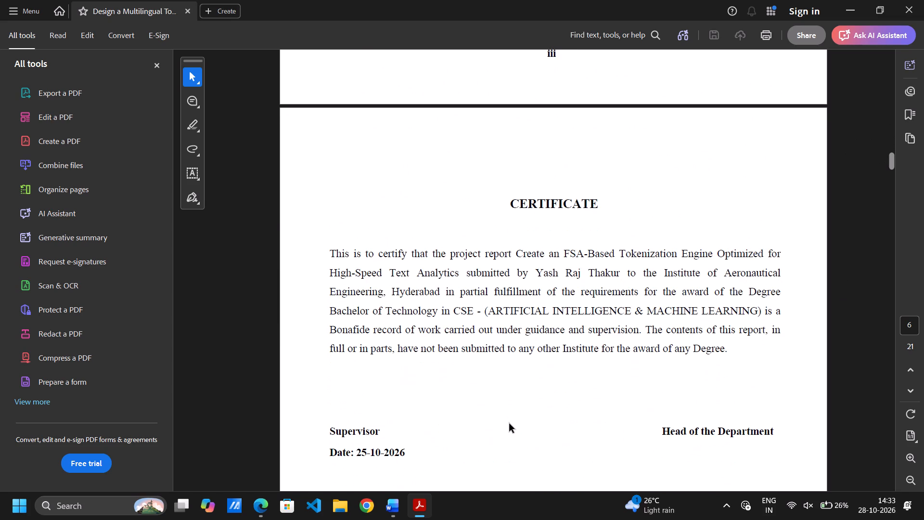
{"action": "scroll", "coordinate": [509, 424], "scroll_direction": "down", "scroll_amount": 11}
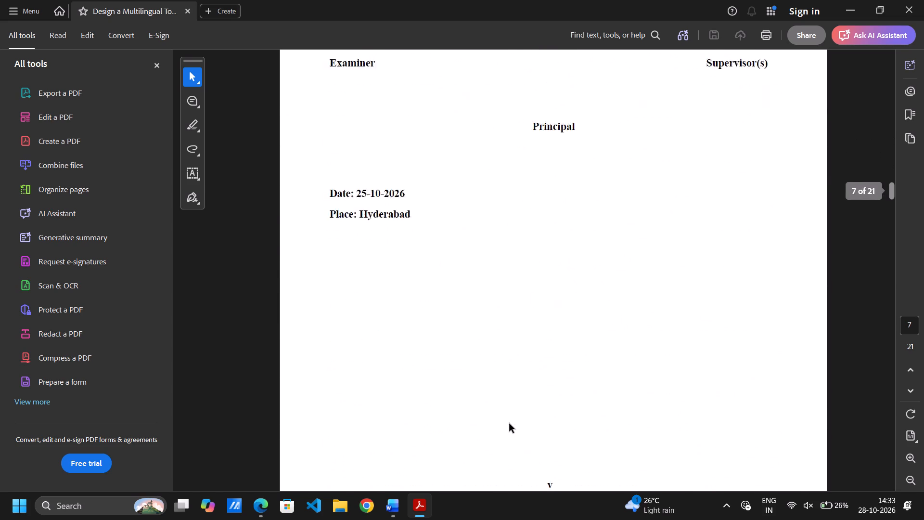
{"action": "scroll", "coordinate": [509, 424], "scroll_direction": "down", "scroll_amount": 1}
{"action": "left_click", "coordinate": [923, 0]}
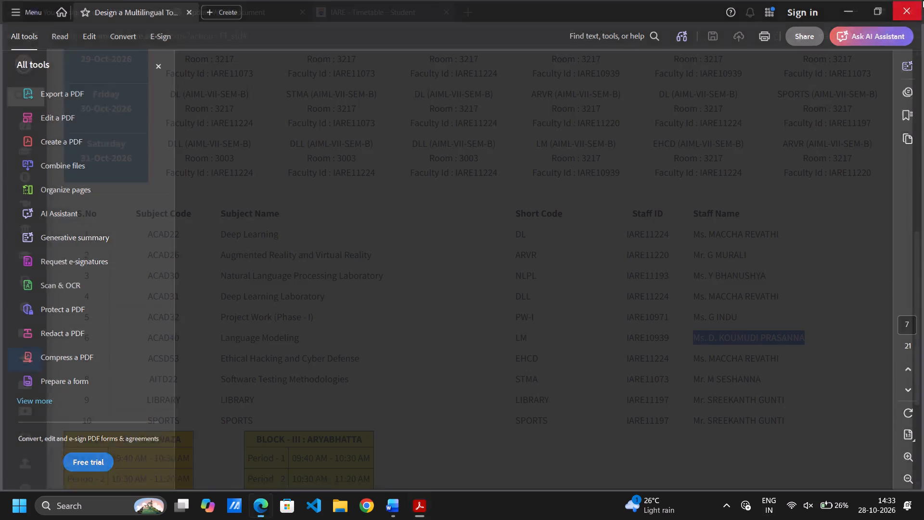
Open the AAT-II upload page in the college portal.
{"action": "scroll", "coordinate": [356, 121], "scroll_direction": "up", "scroll_amount": 5}
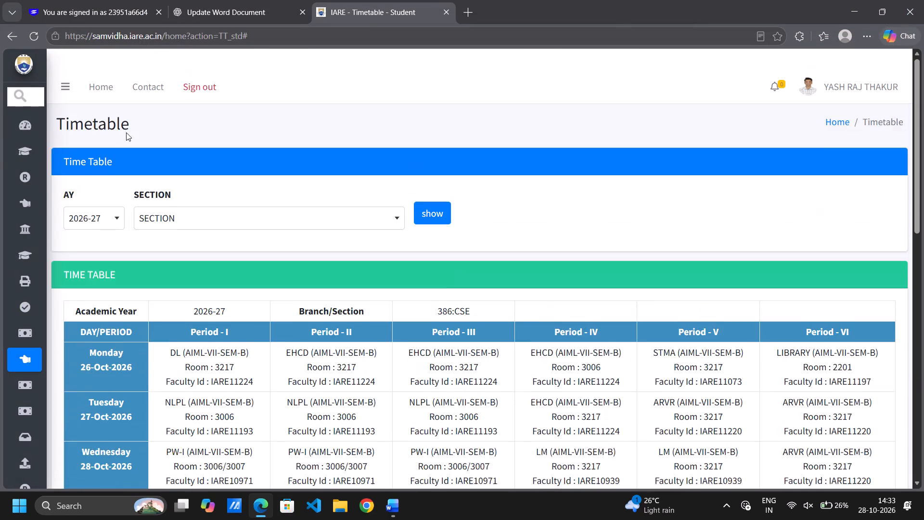
{"action": "left_click", "coordinate": [73, 227]}
{"action": "left_click", "coordinate": [73, 227]}
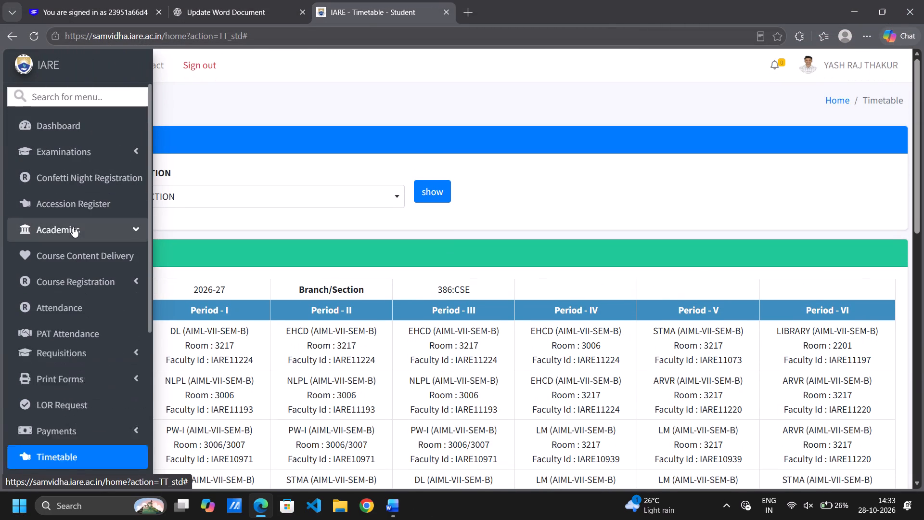
{"action": "scroll", "coordinate": [73, 227], "scroll_direction": "down", "scroll_amount": 6}
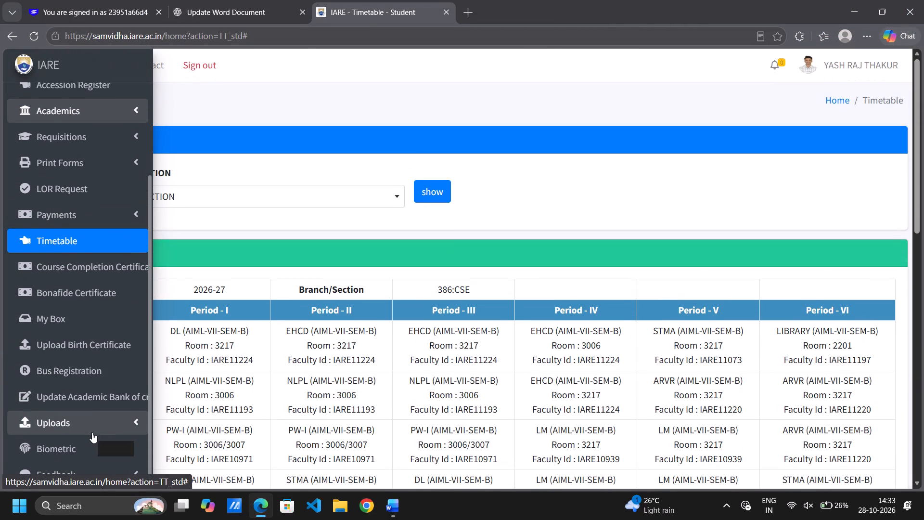
{"action": "scroll", "coordinate": [76, 439], "scroll_direction": "down", "scroll_amount": 4}
{"action": "left_click", "coordinate": [94, 420]}
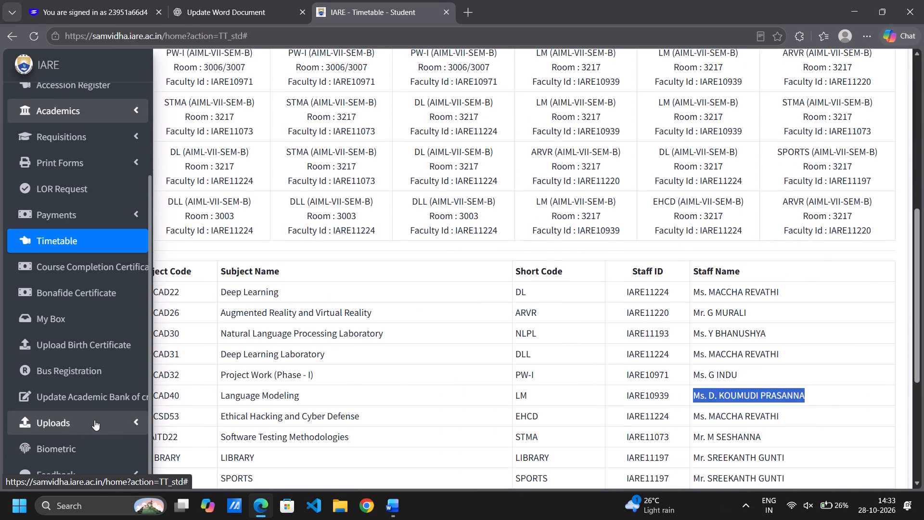
{"action": "scroll", "coordinate": [94, 420], "scroll_direction": "down", "scroll_amount": 4}
{"action": "left_click", "coordinate": [95, 368]}
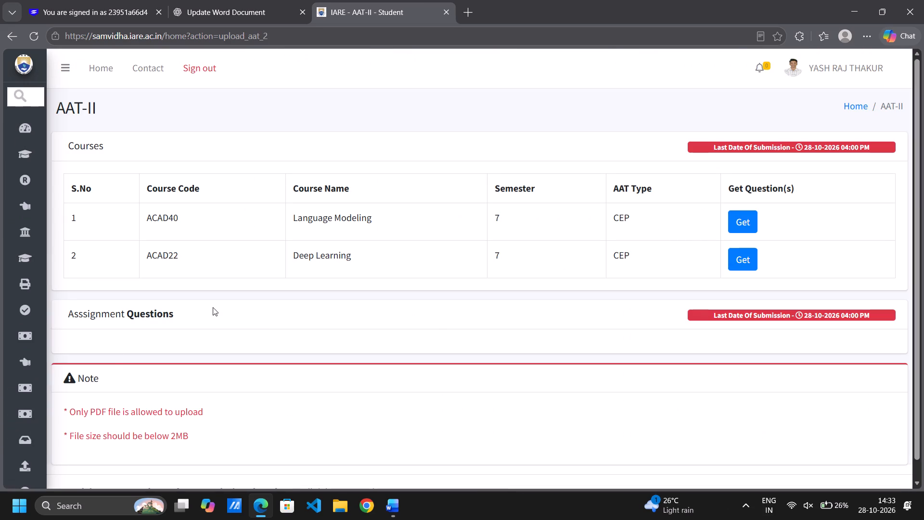
Get the assigned AAT-II question for Language Modeling (ACAD40) and dismiss the notice.
{"action": "left_click", "coordinate": [739, 222]}
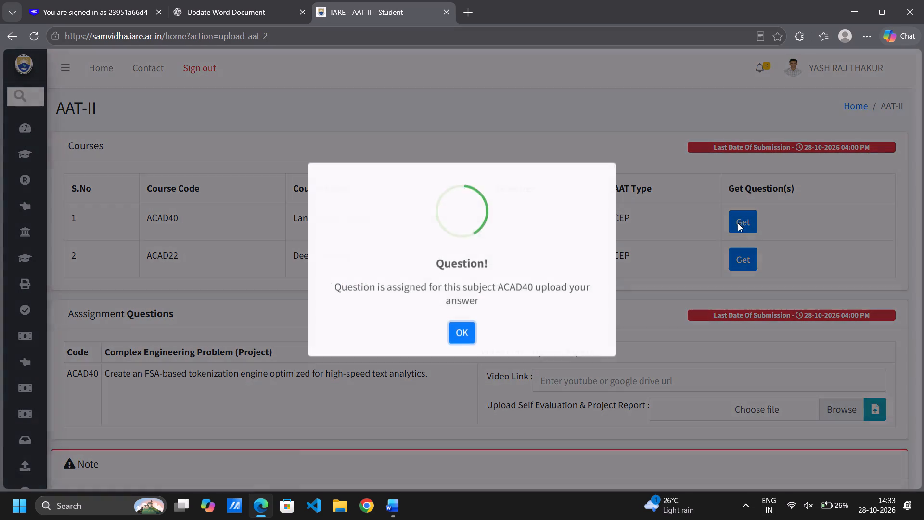
{"action": "left_click", "coordinate": [736, 225]}
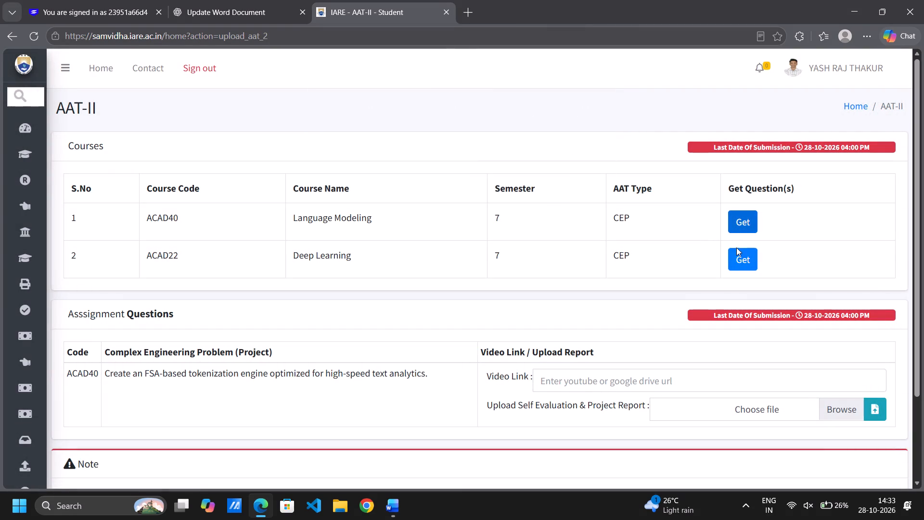
Get the Deep Learning (ACAD22) question and copy its title, "Credit Risk Assessment using Deep Neural Network-Based Systems".
{"action": "left_click", "coordinate": [738, 250]}
{"action": "left_click", "coordinate": [688, 285]}
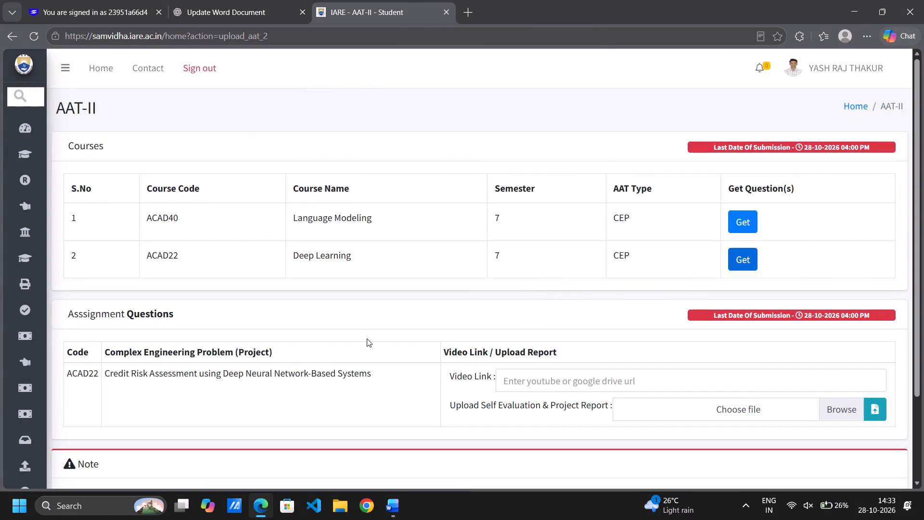
{"action": "left_click_drag", "start_coordinate": [375, 372], "coordinate": [117, 381]}
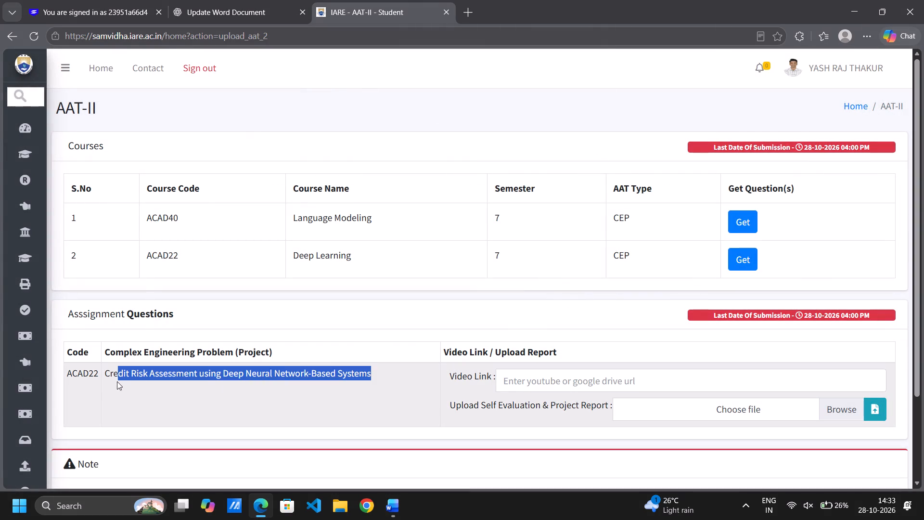
{"action": "left_click_drag", "start_coordinate": [117, 381], "coordinate": [104, 384]}
{"action": "key", "text": "ctrl+c"}
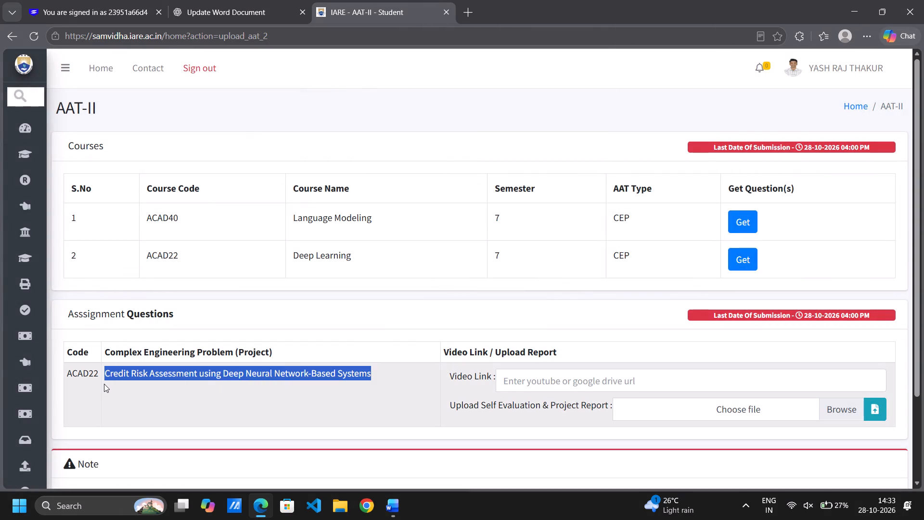